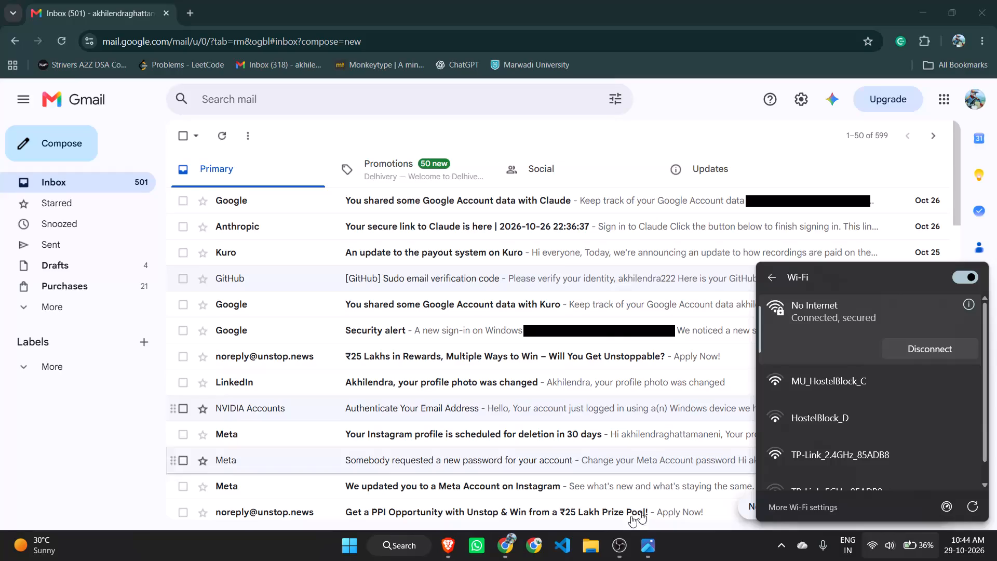
Switch to OBS Studio and try to set the Window Capture source to the seminarposter.png Photos window.
{"action": "left_click", "coordinate": [621, 500]}
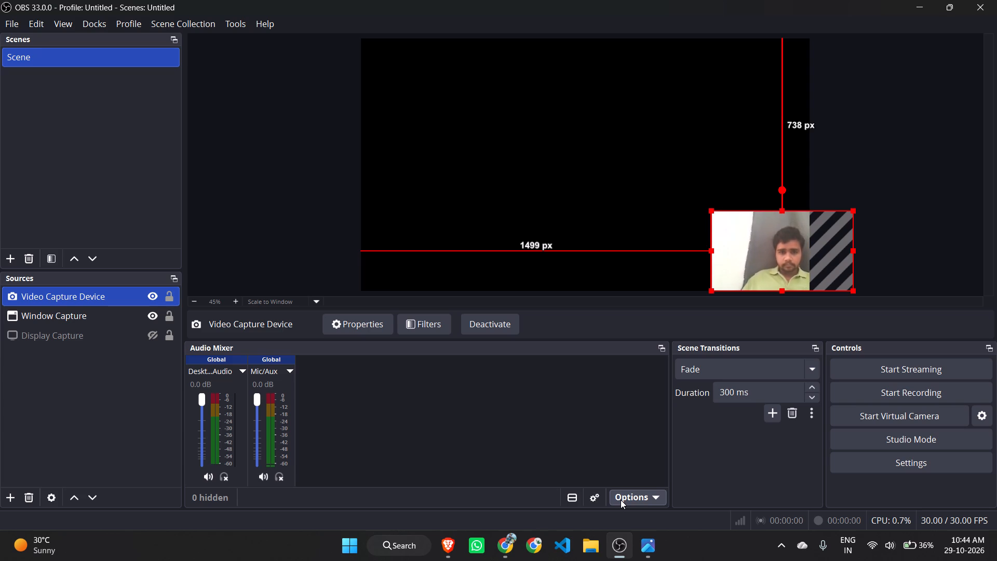
{"action": "left_click", "coordinate": [609, 173]}
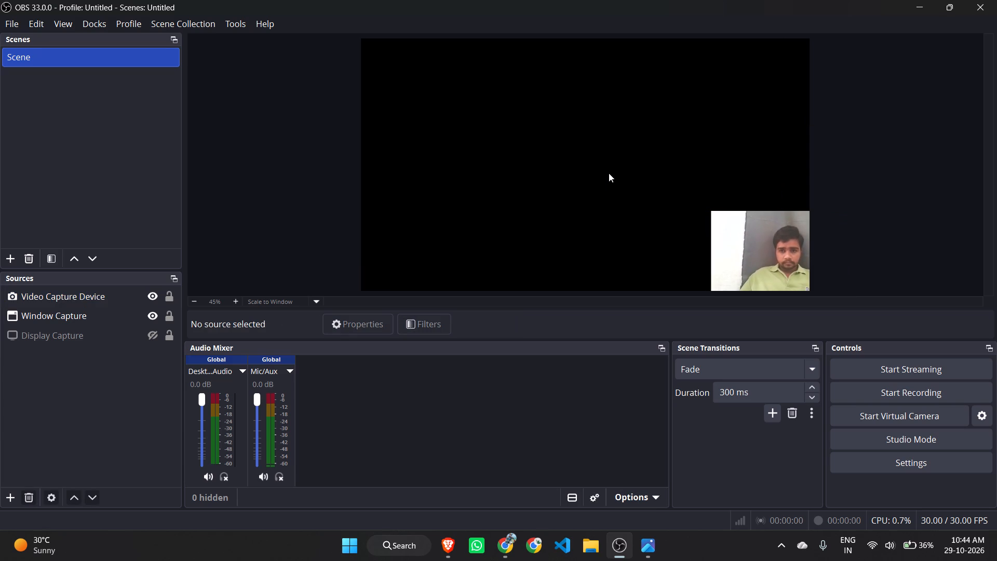
{"action": "left_click", "coordinate": [623, 185]}
{"action": "left_click", "coordinate": [101, 313]}
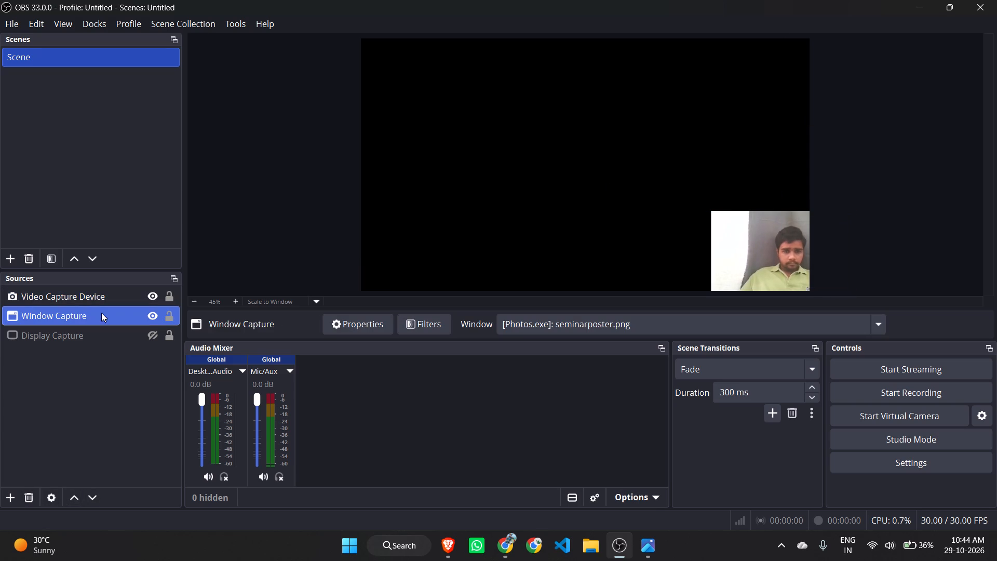
{"action": "left_click", "coordinate": [802, 332]}
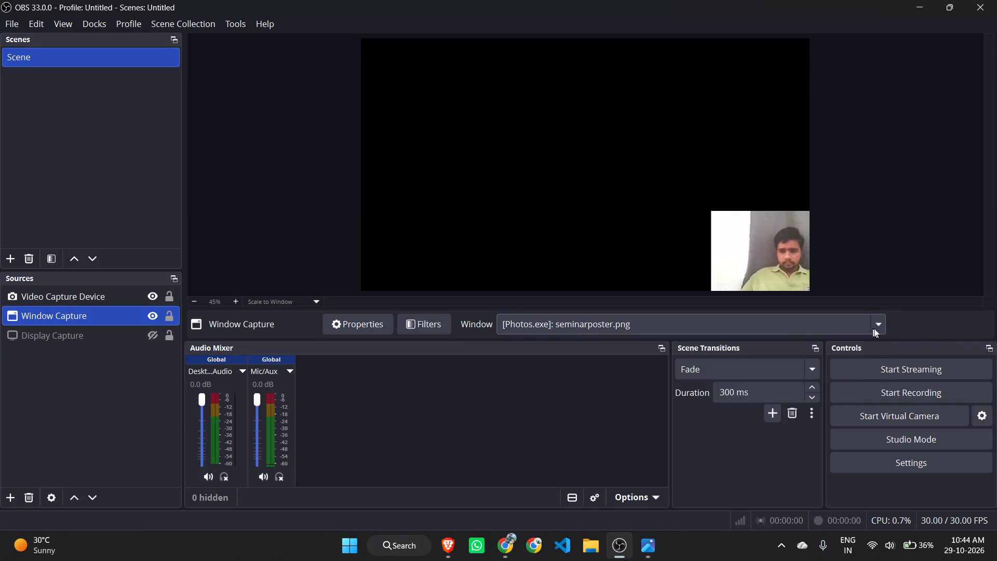
{"action": "left_click", "coordinate": [884, 320]}
{"action": "left_click", "coordinate": [868, 322]}
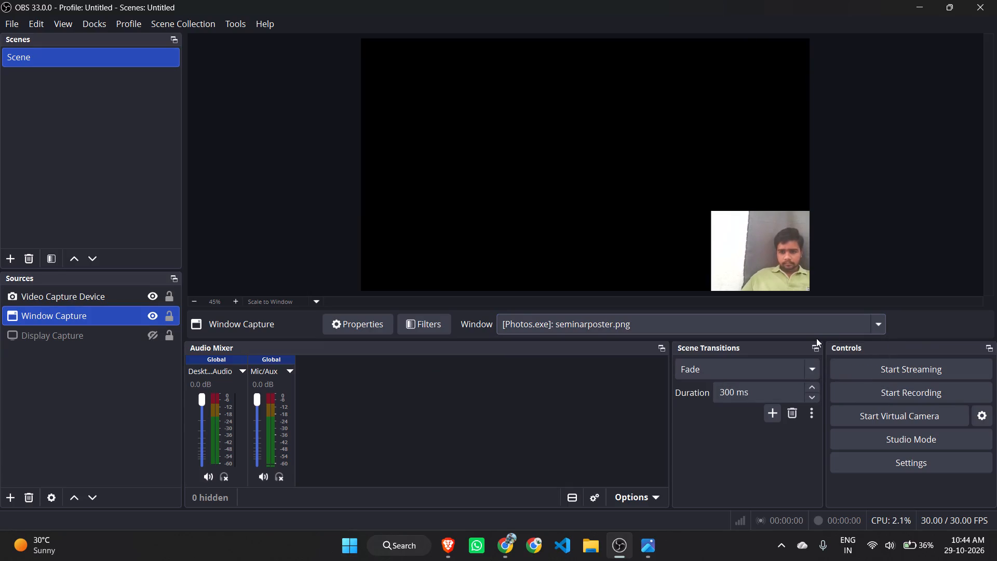
{"action": "left_click_drag", "start_coordinate": [829, 323], "coordinate": [706, 366]}
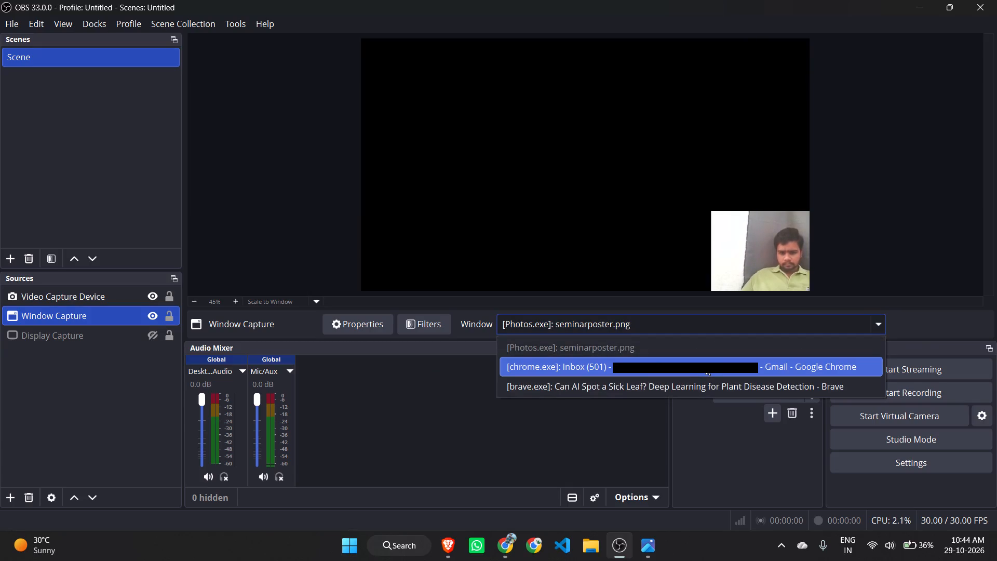
{"action": "left_click_drag", "start_coordinate": [706, 366], "coordinate": [659, 346]}
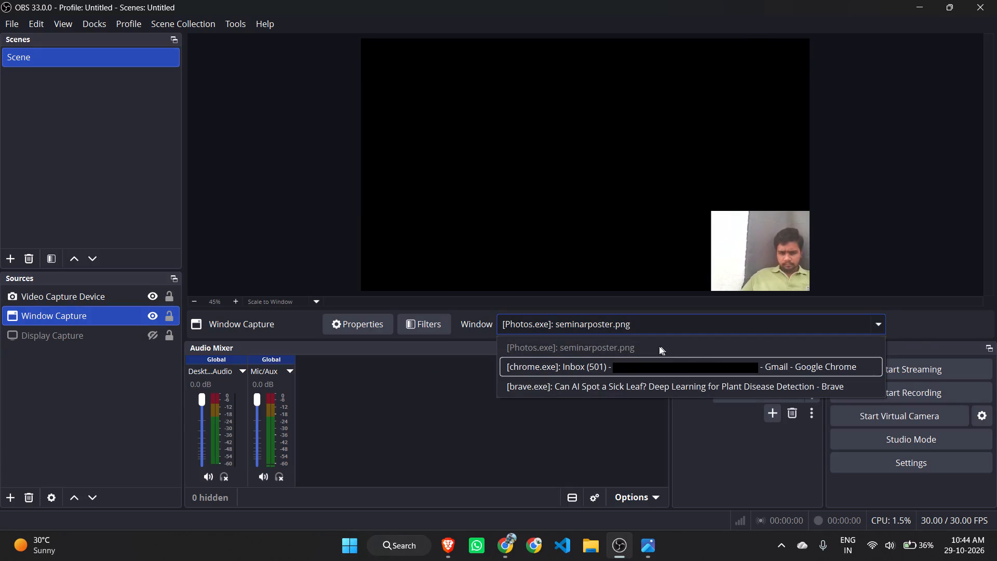
{"action": "left_click_drag", "start_coordinate": [659, 346], "coordinate": [639, 346]}
{"action": "left_click", "coordinate": [639, 346]}
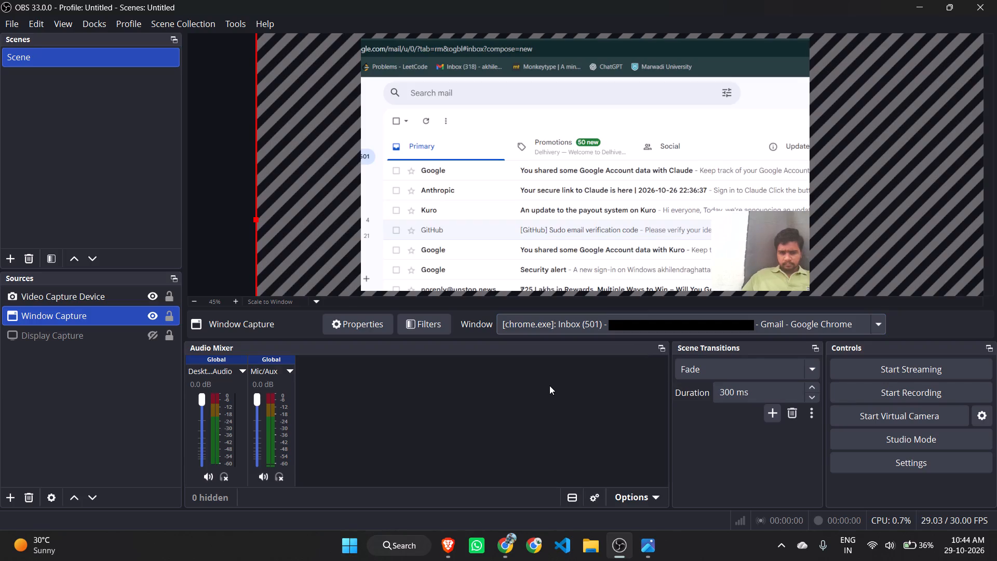
Close the Chrome Gmail window and the Brave window showing the plant disease detection poster.
{"action": "left_click", "coordinate": [908, 197]}
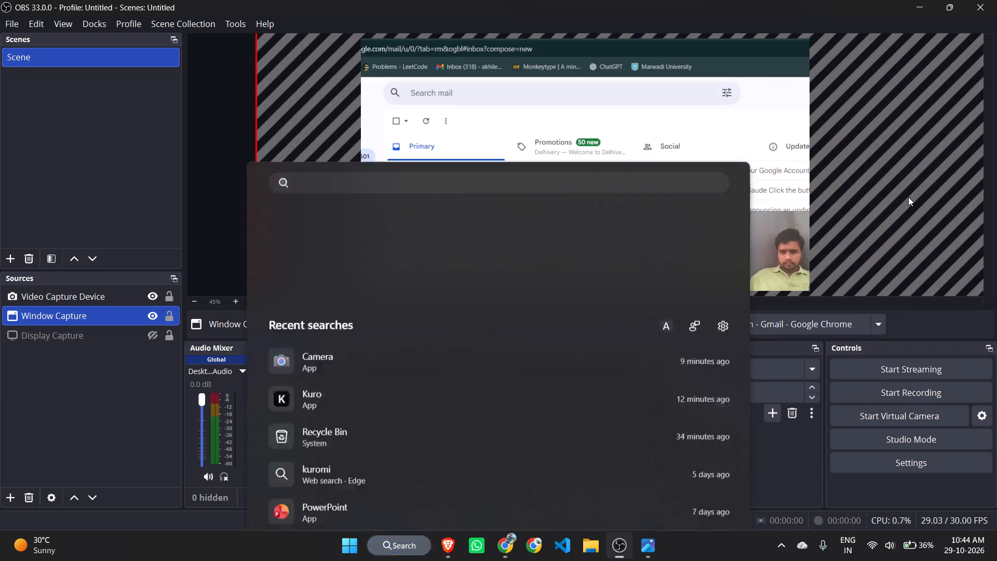
{"action": "left_click", "coordinate": [908, 197]}
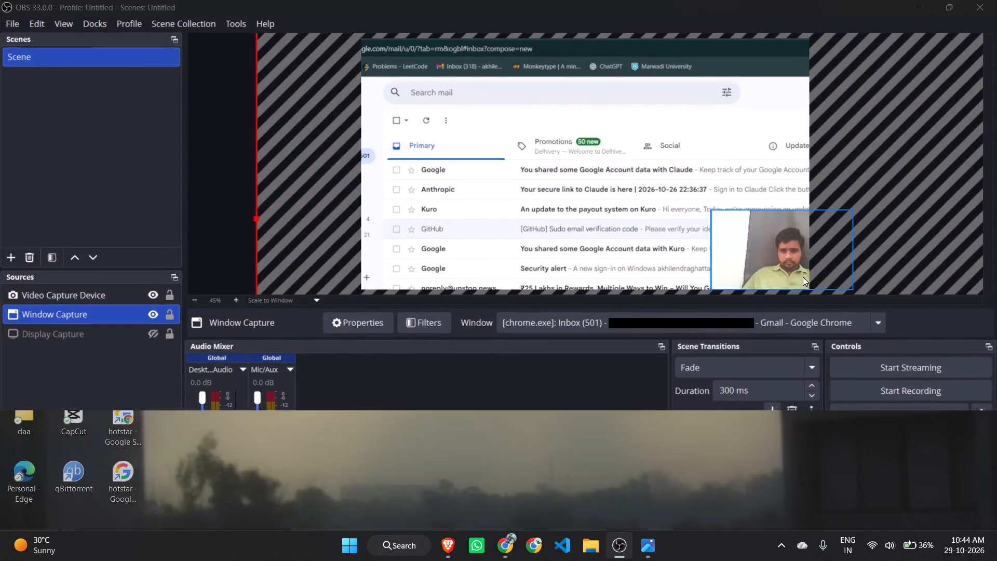
{"action": "left_click", "coordinate": [771, 44]}
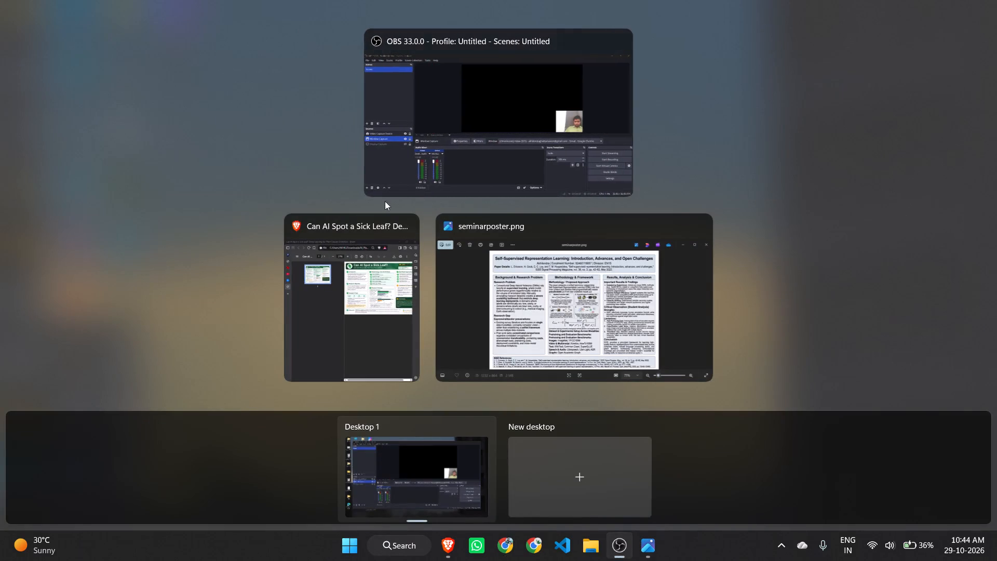
{"action": "left_click", "coordinate": [402, 223]}
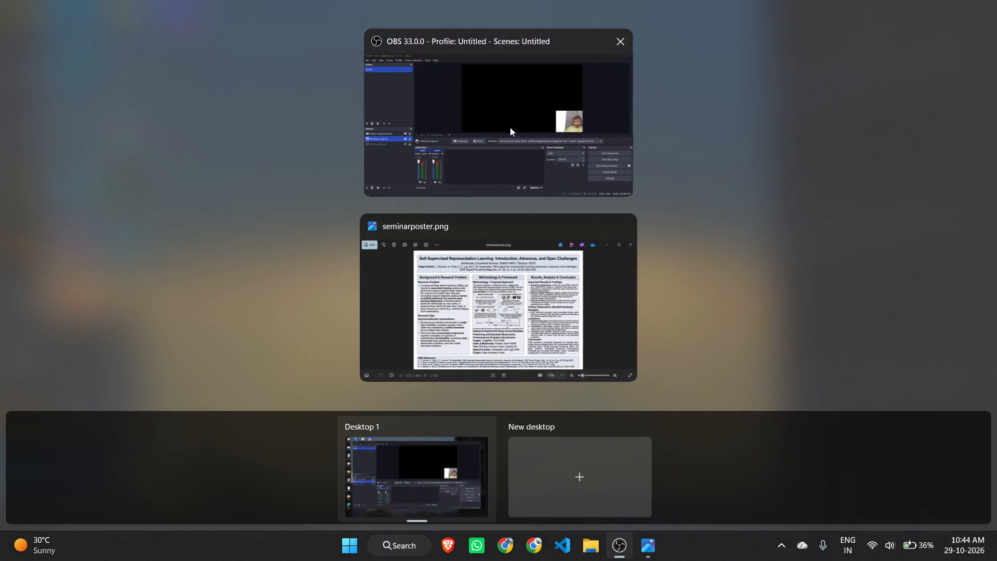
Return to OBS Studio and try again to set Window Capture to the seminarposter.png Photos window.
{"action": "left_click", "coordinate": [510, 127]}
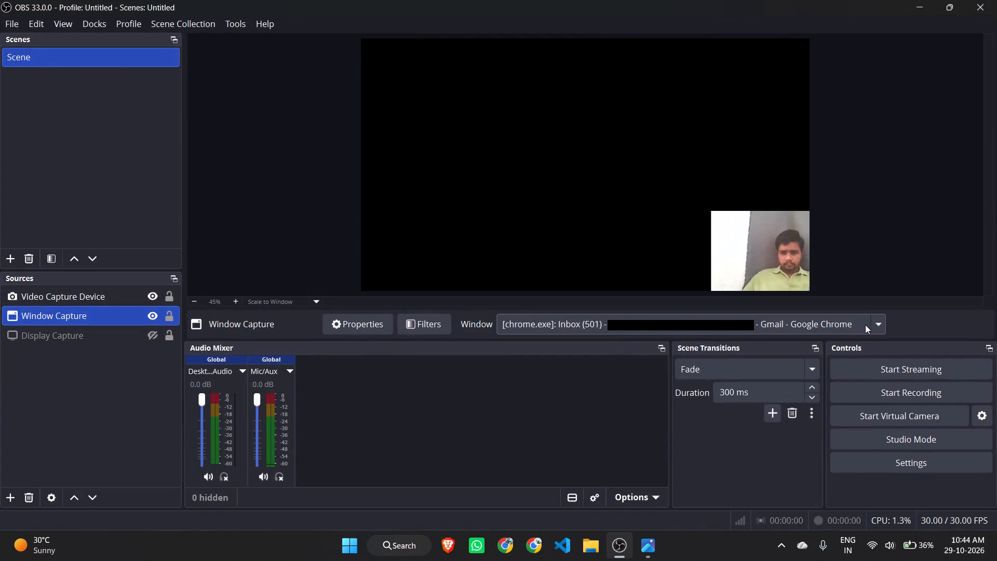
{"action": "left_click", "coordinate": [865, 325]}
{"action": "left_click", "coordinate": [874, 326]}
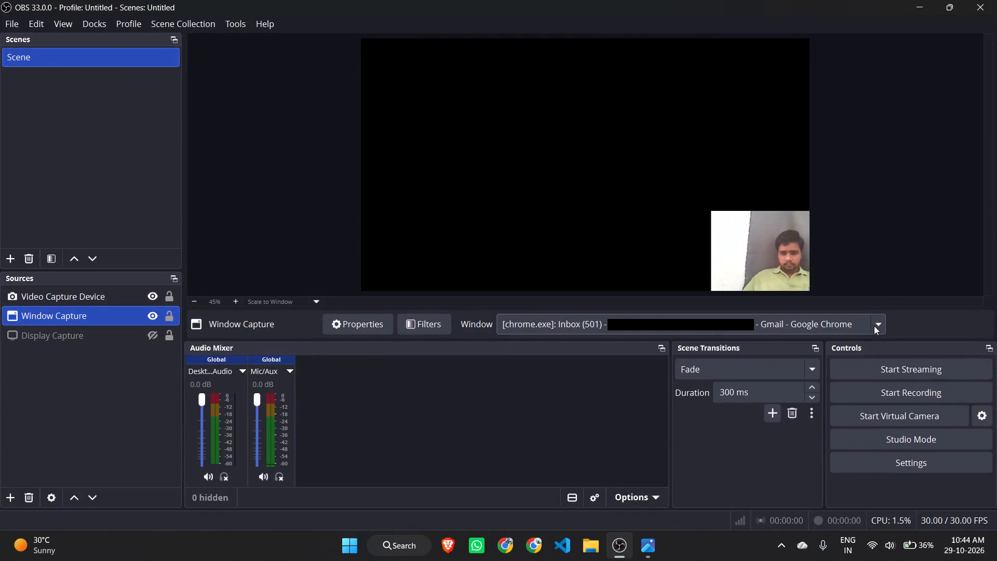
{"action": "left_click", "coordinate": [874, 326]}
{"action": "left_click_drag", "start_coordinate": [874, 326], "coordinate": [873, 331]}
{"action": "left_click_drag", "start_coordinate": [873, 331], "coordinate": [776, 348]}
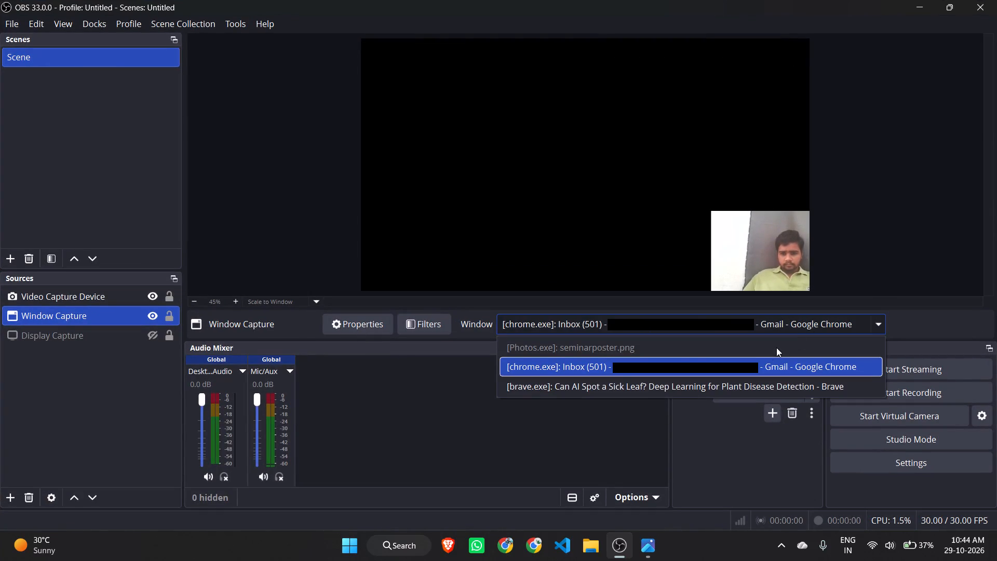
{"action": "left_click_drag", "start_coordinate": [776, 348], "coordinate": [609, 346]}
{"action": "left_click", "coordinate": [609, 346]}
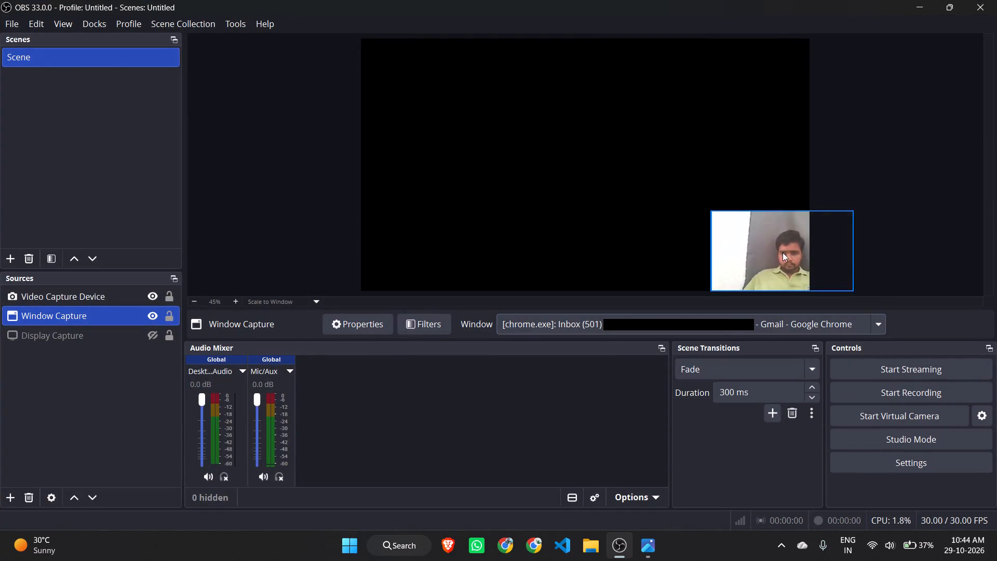
Close OBS Studio and the open seminarposter.png image window.
{"action": "left_click", "coordinate": [996, 0]}
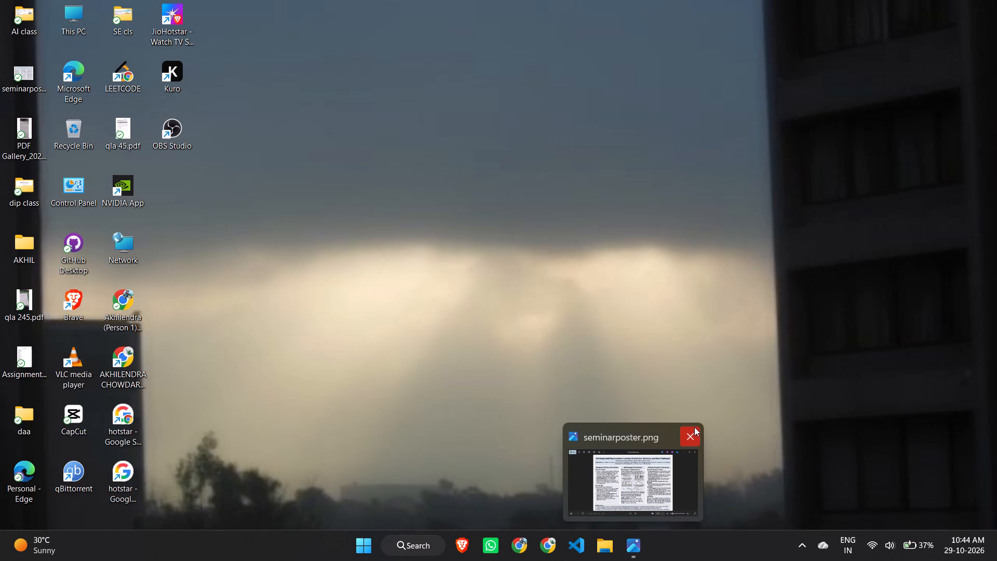
{"action": "left_click", "coordinate": [694, 427]}
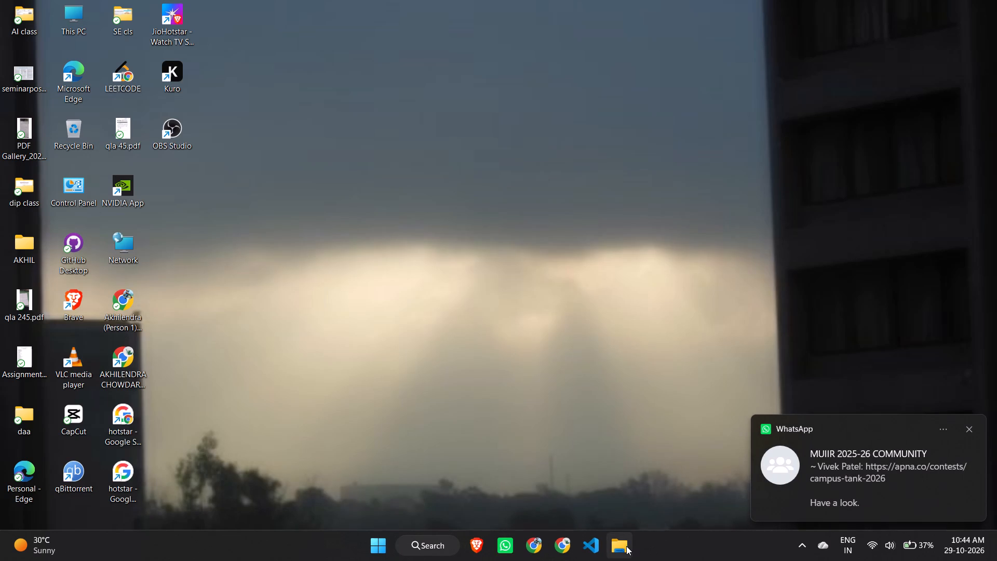
Reopen seminarposter.png from the recent files in File Explorer, dismissing the WhatsApp notification, and close the File Explorer window.
{"action": "left_click", "coordinate": [626, 546]}
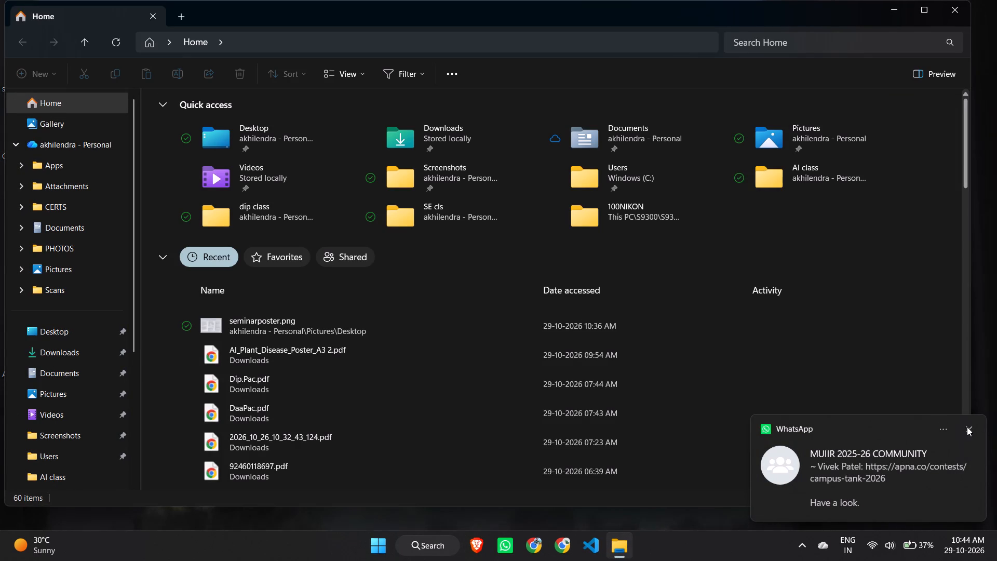
{"action": "left_click", "coordinate": [967, 427]}
{"action": "triple_click", "coordinate": [331, 327]}
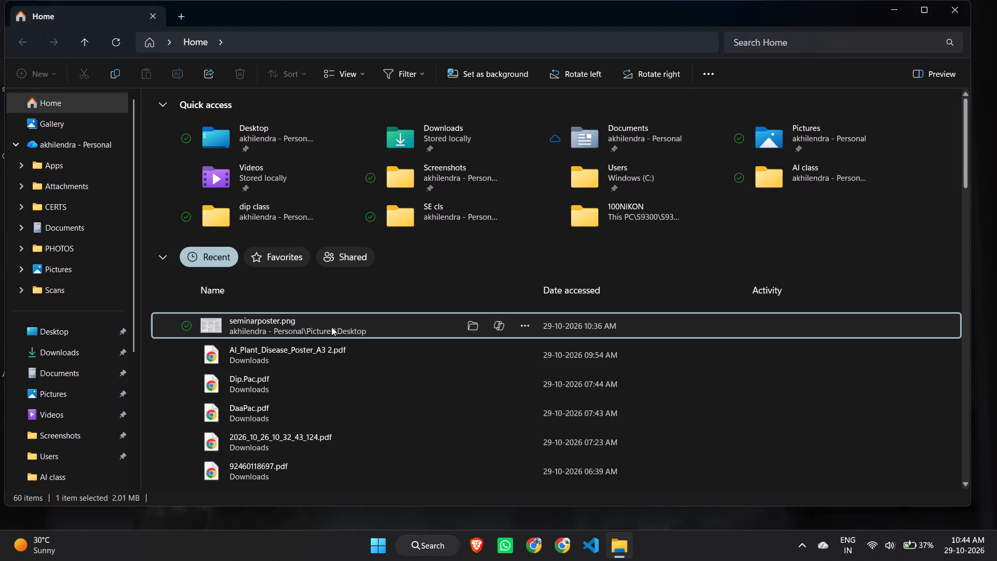
{"action": "left_click", "coordinate": [331, 327]}
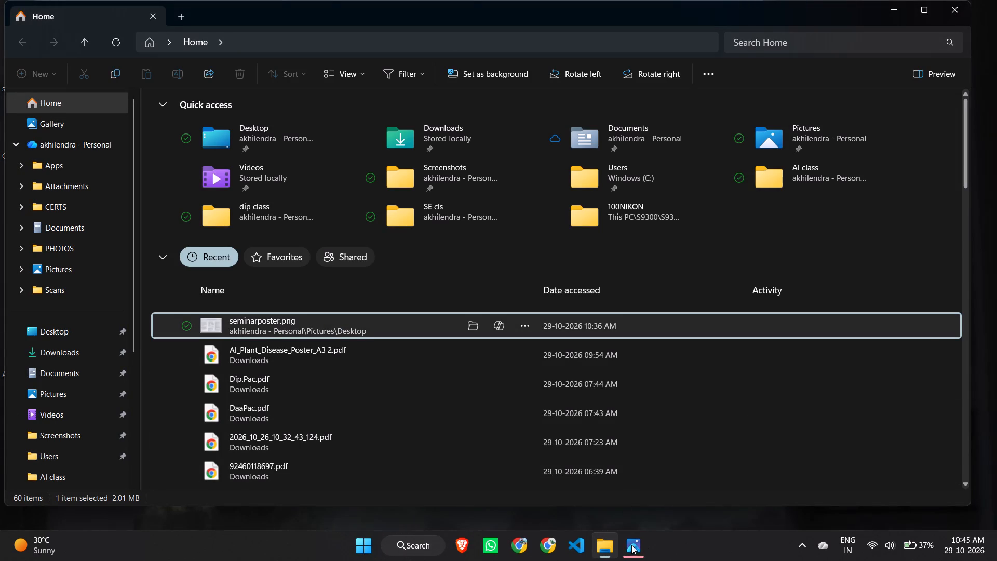
{"action": "left_click", "coordinate": [953, 9]}
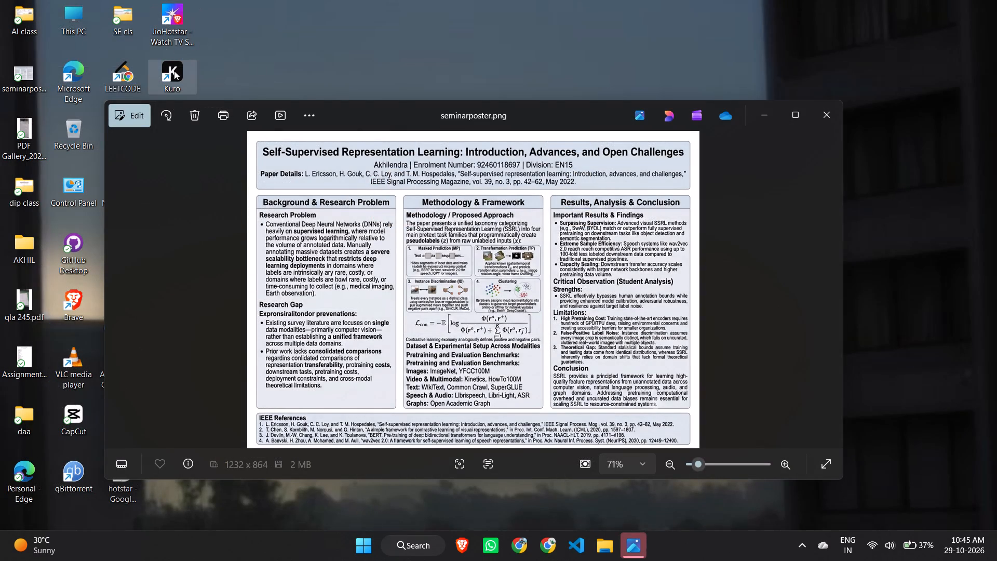
Narrow the seminarposter.png window to uncover the covered desktop shortcuts and launch OBS Studio.
{"action": "left_click", "coordinate": [291, 81]}
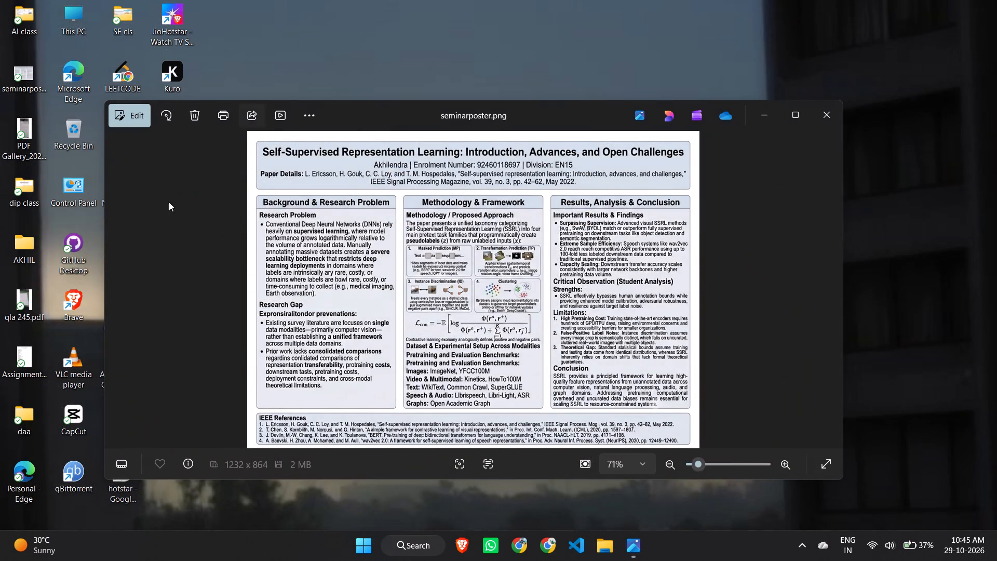
{"action": "left_click_drag", "start_coordinate": [103, 259], "coordinate": [250, 262]}
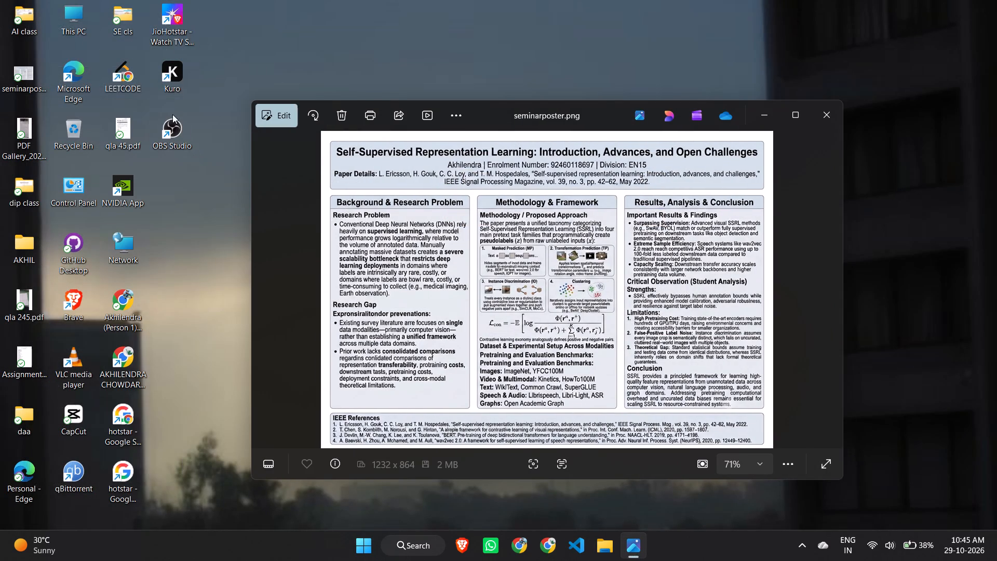
{"action": "triple_click", "coordinate": [171, 124]}
{"action": "left_click", "coordinate": [171, 124]}
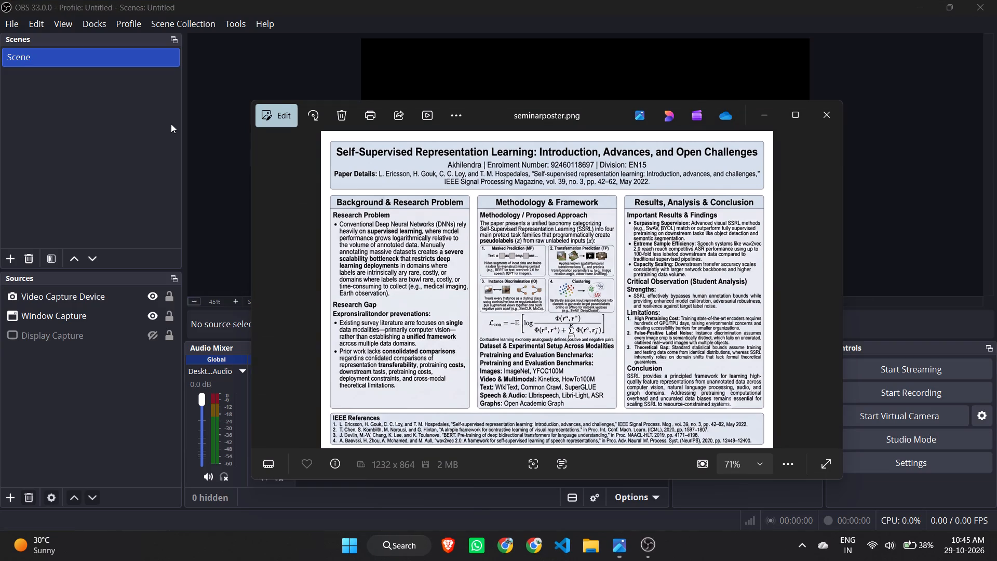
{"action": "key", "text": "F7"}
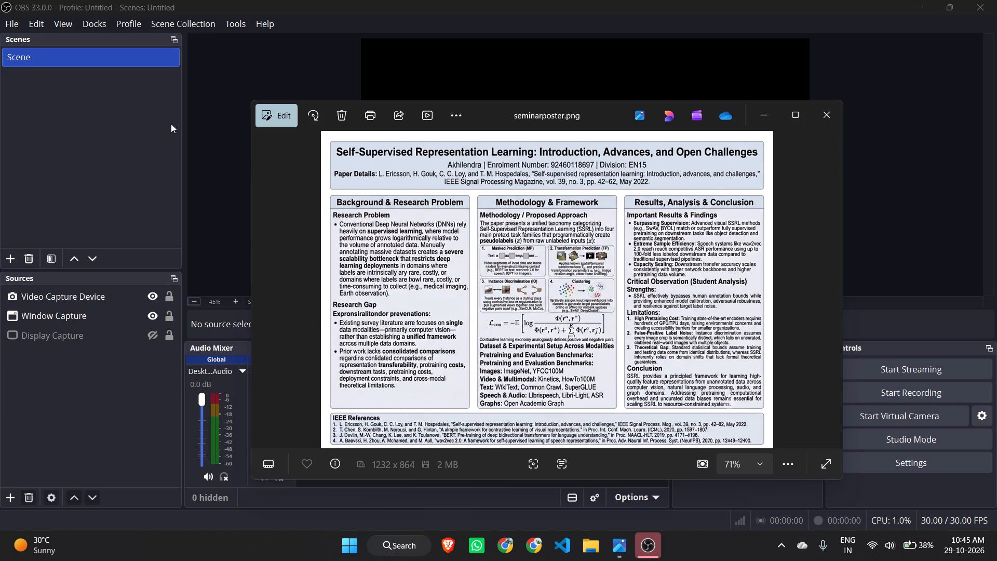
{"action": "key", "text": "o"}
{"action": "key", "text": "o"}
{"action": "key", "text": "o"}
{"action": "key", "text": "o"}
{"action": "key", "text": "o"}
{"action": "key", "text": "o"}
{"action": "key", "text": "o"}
Bring OBS Studio to the front and set the Window Capture source to [Photos.exe]: seminarposter.png.
{"action": "left_click", "coordinate": [651, 496]}
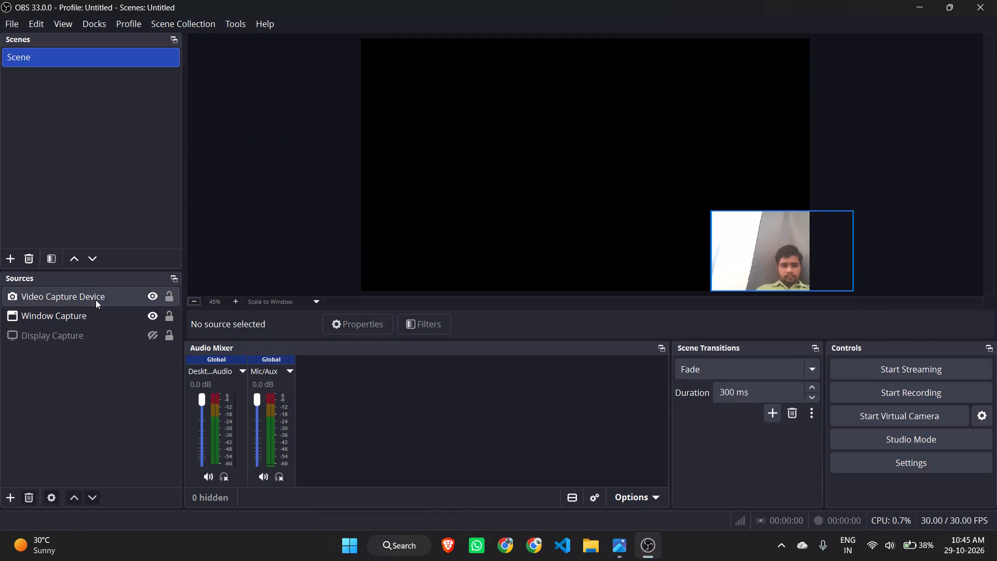
{"action": "left_click", "coordinate": [106, 315]}
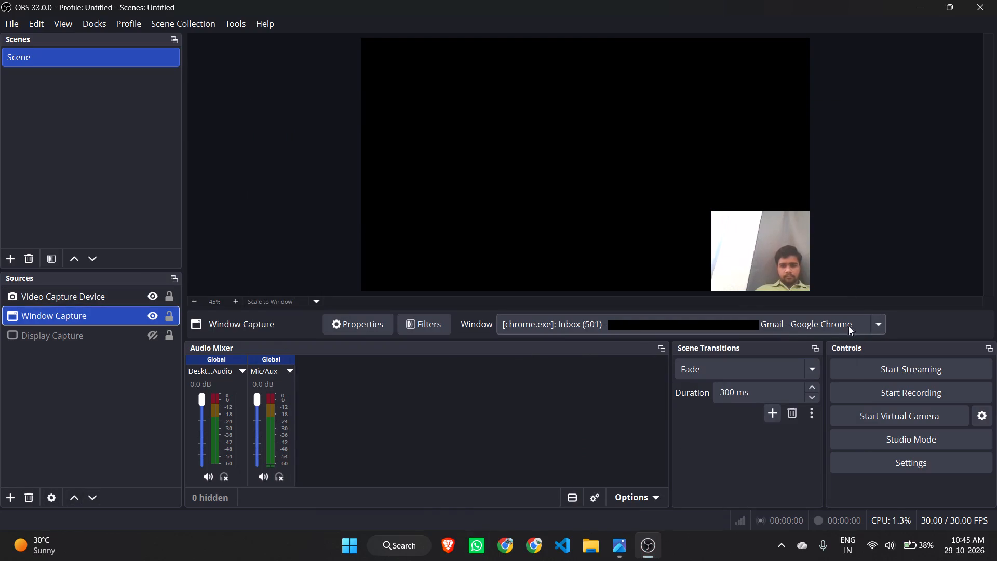
{"action": "left_click", "coordinate": [872, 324]}
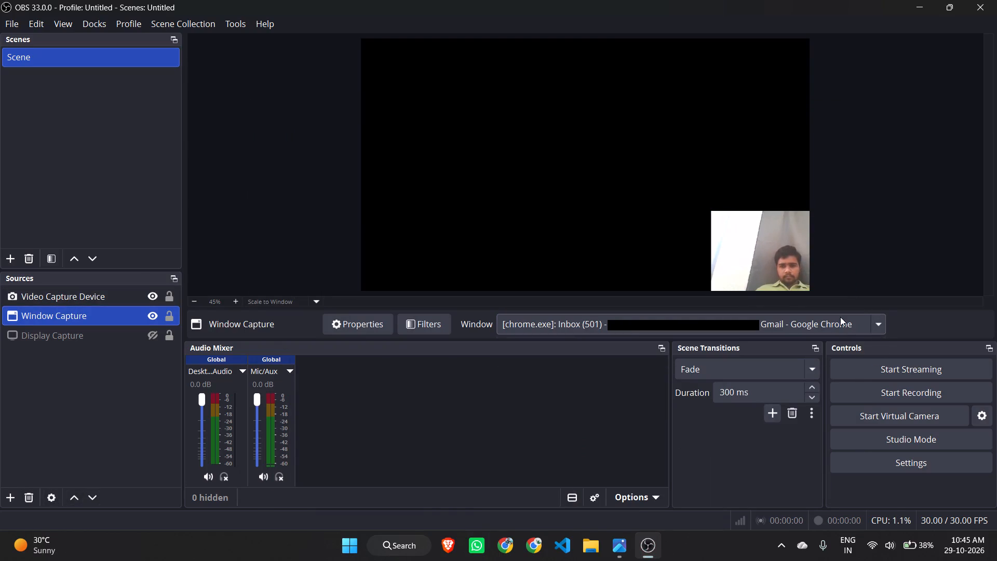
{"action": "left_click", "coordinate": [840, 317]}
{"action": "left_click_drag", "start_coordinate": [840, 317], "coordinate": [743, 320]}
{"action": "left_click_drag", "start_coordinate": [743, 320], "coordinate": [626, 363]}
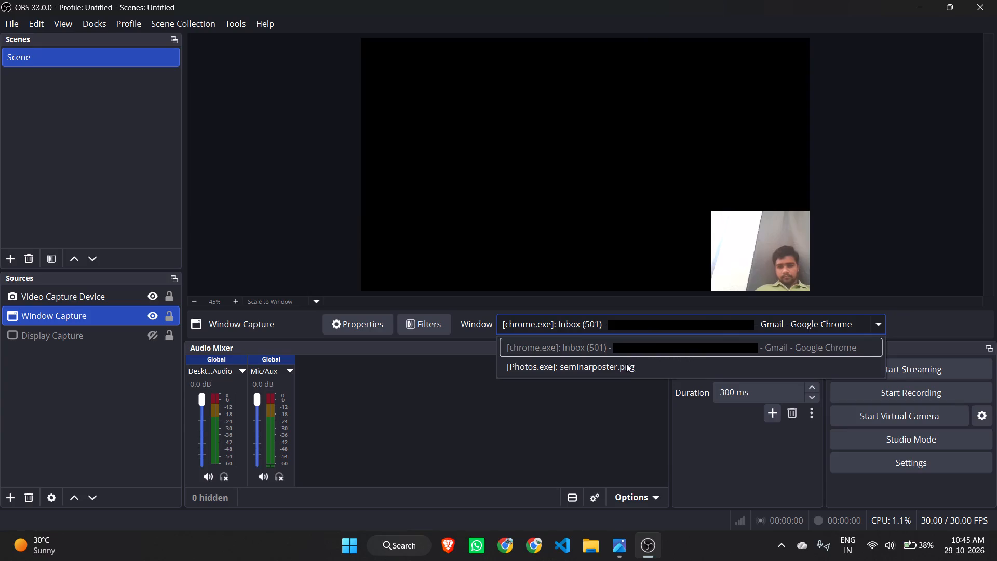
{"action": "left_click_drag", "start_coordinate": [626, 363], "coordinate": [626, 369]}
{"action": "left_click", "coordinate": [626, 369]}
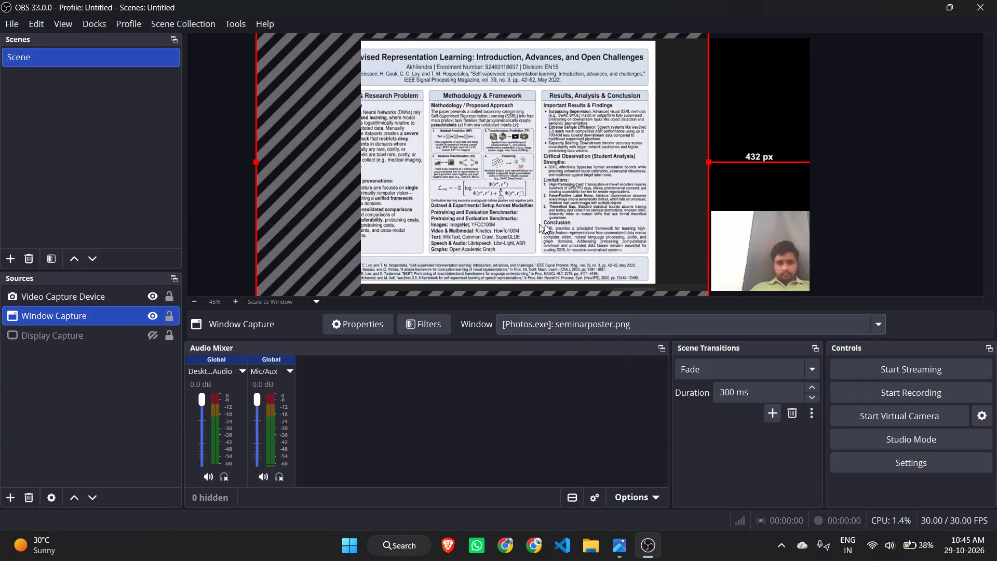
Reposition the window capture so the whole poster lies inside the canvas, with about 217 px between the capture and the canvas's right edge.
{"action": "left_click_drag", "start_coordinate": [477, 231], "coordinate": [468, 232]}
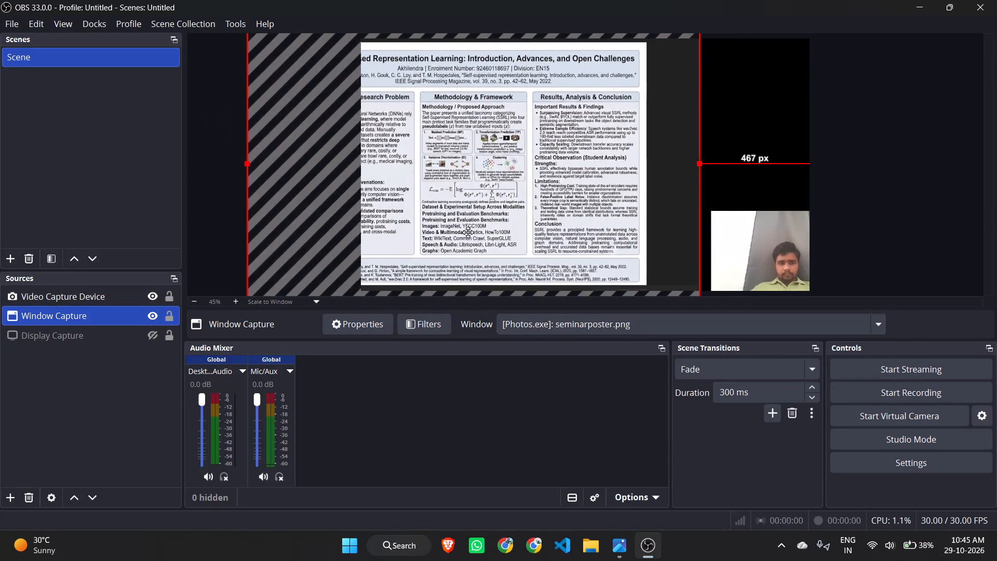
{"action": "left_click_drag", "start_coordinate": [468, 232], "coordinate": [527, 238]}
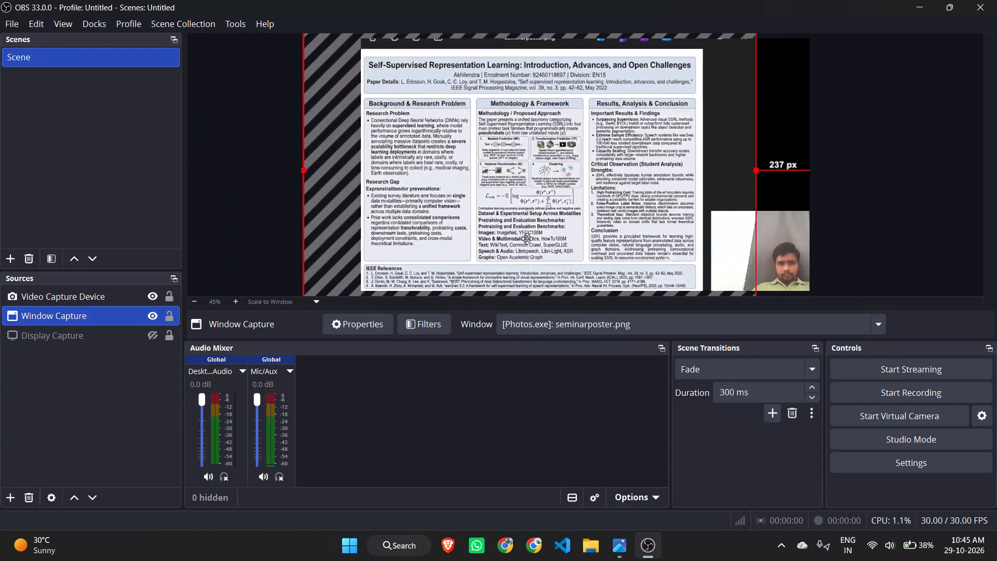
{"action": "left_click_drag", "start_coordinate": [527, 238], "coordinate": [527, 233]}
Shift the webcam source slightly left along the canvas's bottom edge, beside the poster.
{"action": "left_click", "coordinate": [719, 257]}
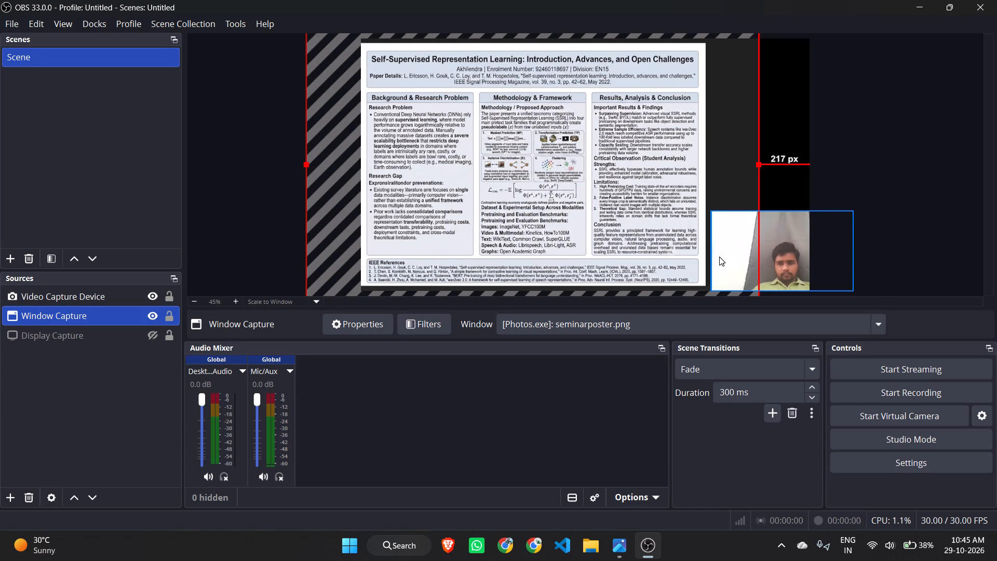
{"action": "left_click_drag", "start_coordinate": [795, 273], "coordinate": [788, 273]}
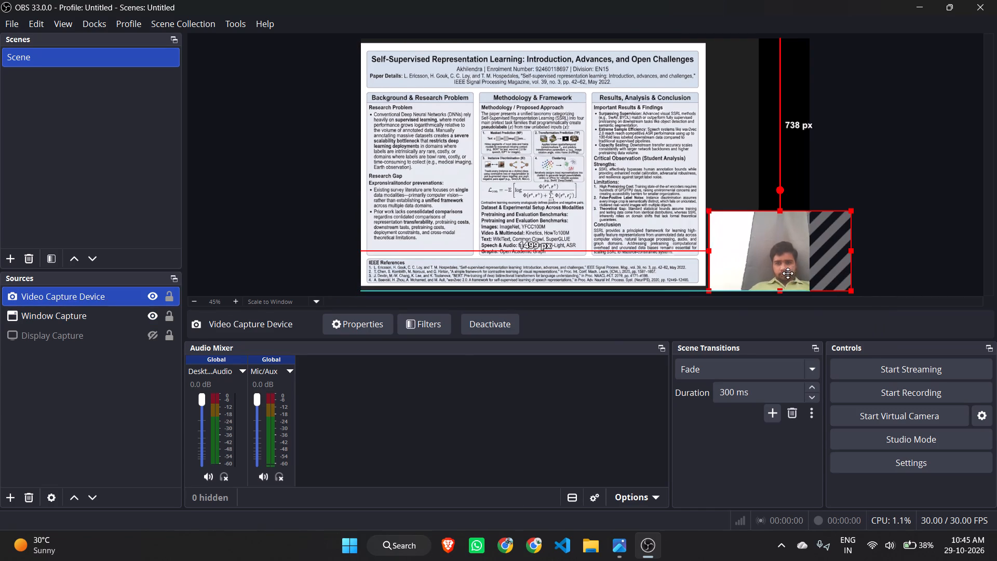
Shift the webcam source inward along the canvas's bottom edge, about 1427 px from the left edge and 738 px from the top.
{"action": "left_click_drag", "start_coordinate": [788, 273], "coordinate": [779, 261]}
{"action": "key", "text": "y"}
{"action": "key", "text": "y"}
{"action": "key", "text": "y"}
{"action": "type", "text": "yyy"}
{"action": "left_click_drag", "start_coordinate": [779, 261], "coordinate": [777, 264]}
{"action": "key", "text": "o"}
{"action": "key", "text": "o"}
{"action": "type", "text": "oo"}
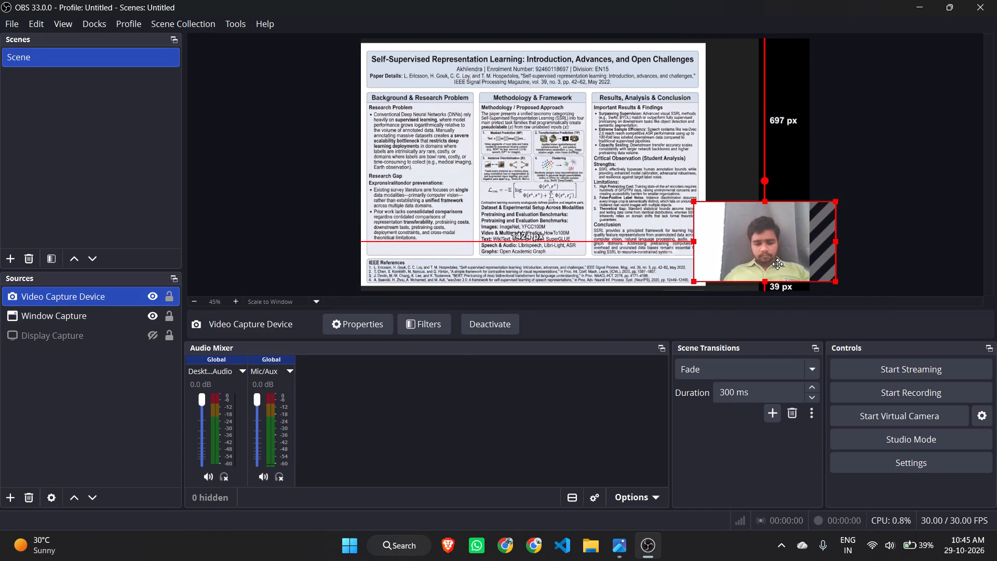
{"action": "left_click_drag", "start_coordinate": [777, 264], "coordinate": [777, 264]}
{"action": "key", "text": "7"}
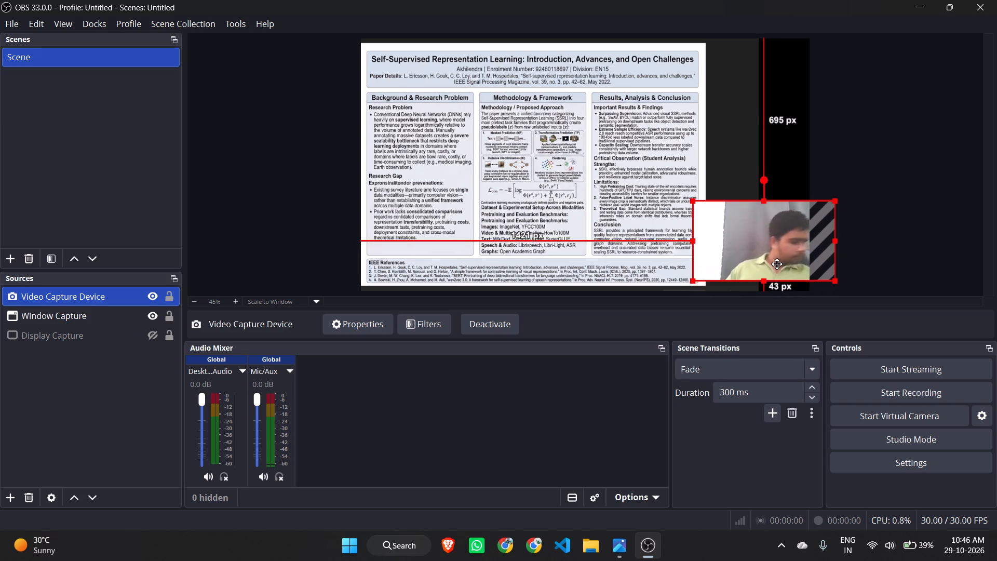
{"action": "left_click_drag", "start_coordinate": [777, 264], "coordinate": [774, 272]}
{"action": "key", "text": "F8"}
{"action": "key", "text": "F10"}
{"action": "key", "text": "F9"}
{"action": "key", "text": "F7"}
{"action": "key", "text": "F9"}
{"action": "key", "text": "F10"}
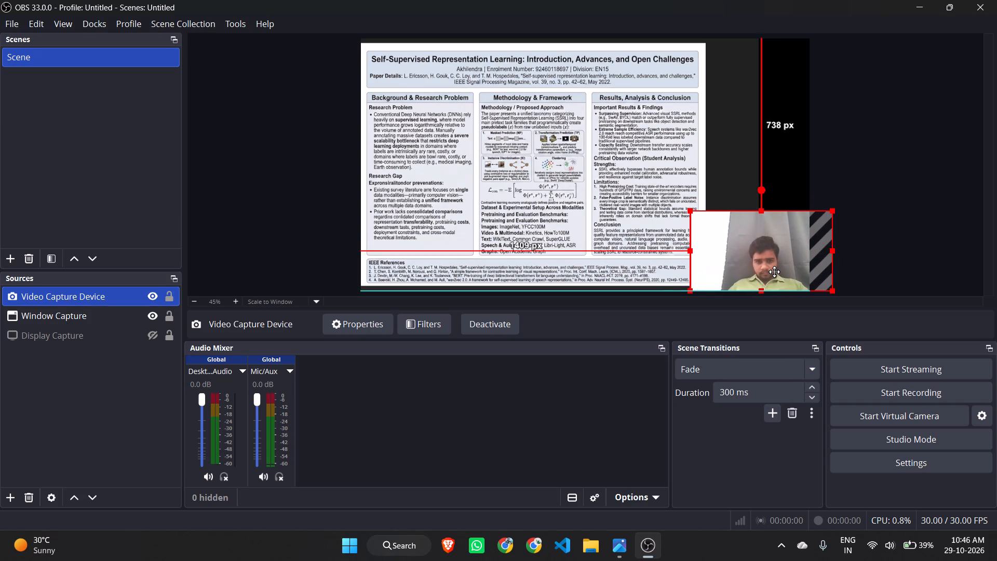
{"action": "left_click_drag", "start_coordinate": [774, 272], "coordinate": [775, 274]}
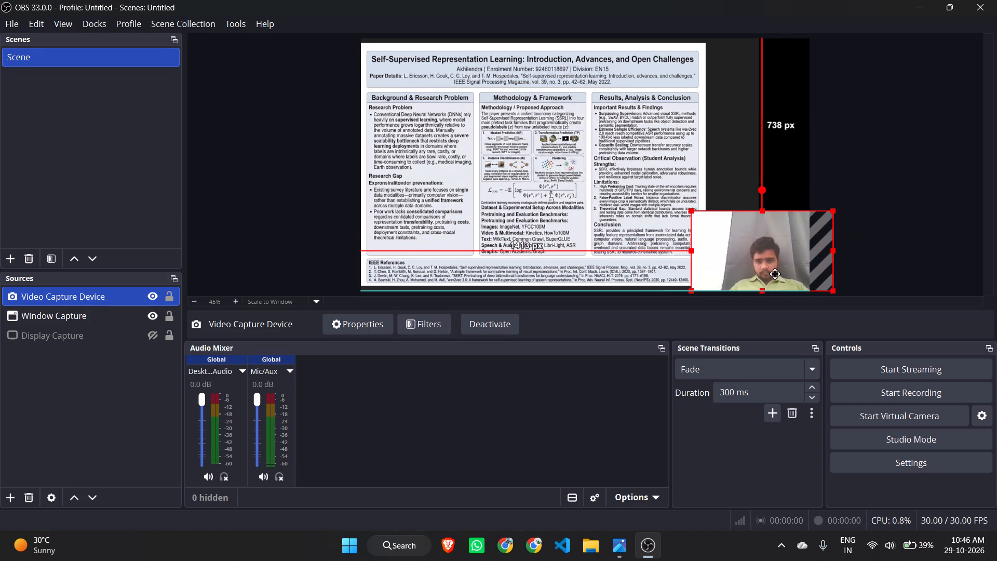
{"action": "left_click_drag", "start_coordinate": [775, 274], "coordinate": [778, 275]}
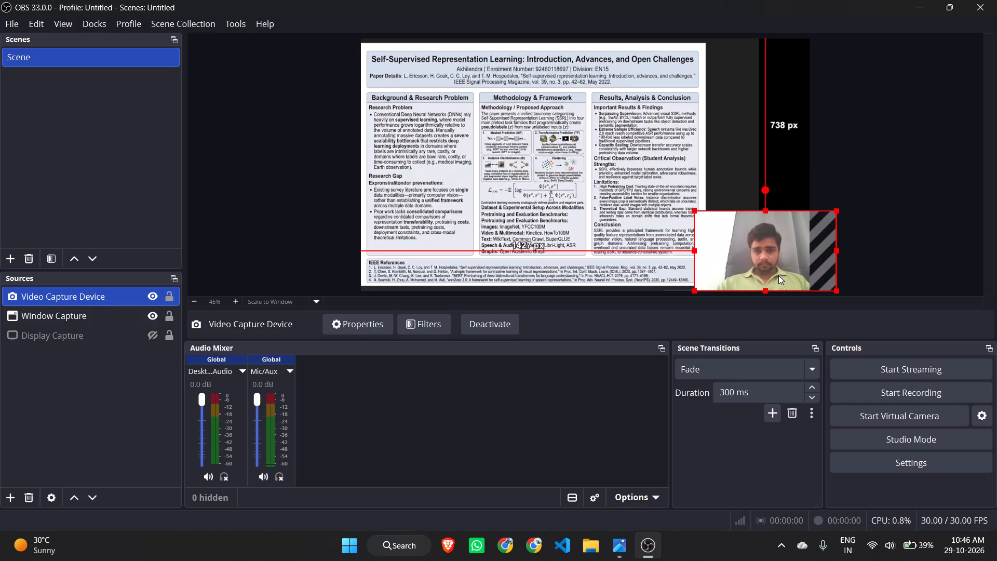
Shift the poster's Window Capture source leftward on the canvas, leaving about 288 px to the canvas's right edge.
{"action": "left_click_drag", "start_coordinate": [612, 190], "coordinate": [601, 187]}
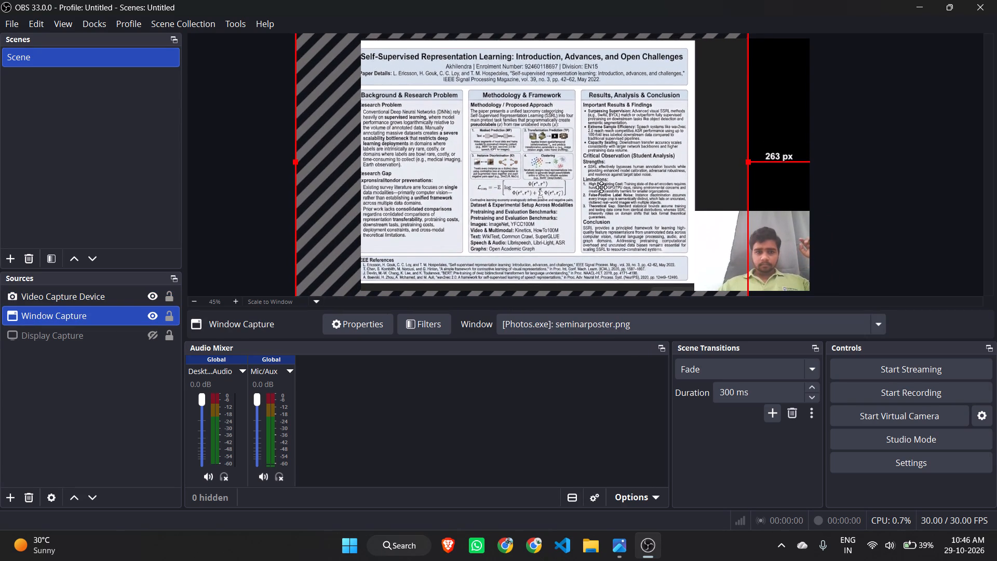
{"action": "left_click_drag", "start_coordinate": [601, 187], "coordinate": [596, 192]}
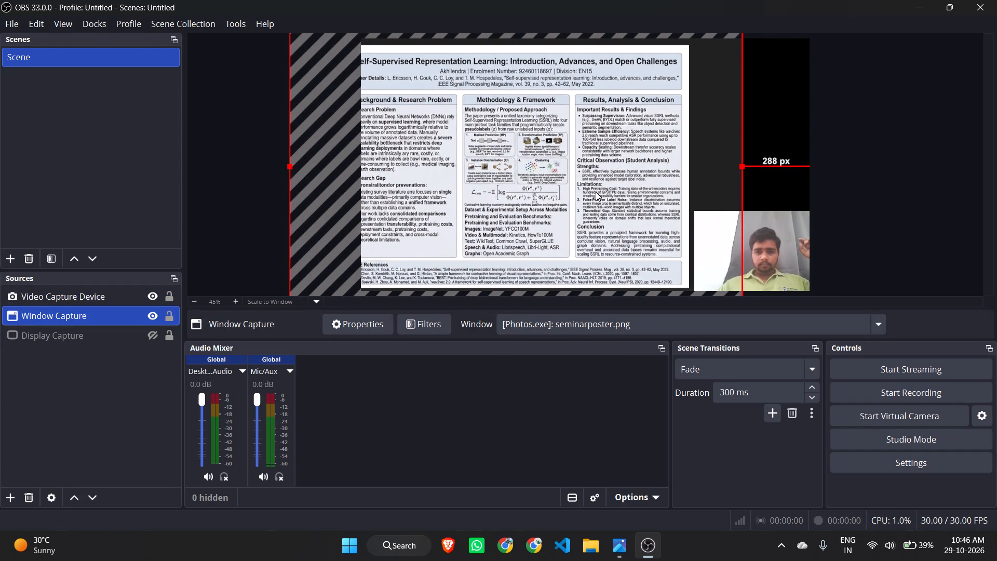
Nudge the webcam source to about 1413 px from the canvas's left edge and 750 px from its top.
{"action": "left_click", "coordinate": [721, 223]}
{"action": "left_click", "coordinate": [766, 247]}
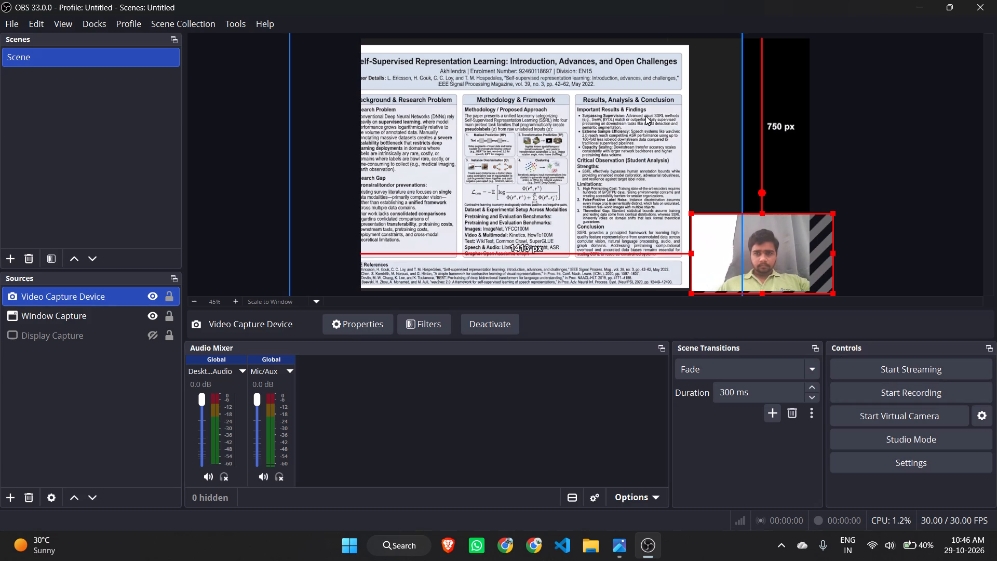
Move the Window Capture source so the whole poster fits on the canvas, about 194 px from the canvas's right edge.
{"action": "scroll", "coordinate": [645, 116], "scroll_direction": "down", "scroll_amount": 2, "text": "ctrl"}
{"action": "scroll", "coordinate": [645, 116], "scroll_direction": "up", "scroll_amount": 3, "text": "ctrl"}
{"action": "left_click_drag", "start_coordinate": [645, 116], "coordinate": [682, 111]}
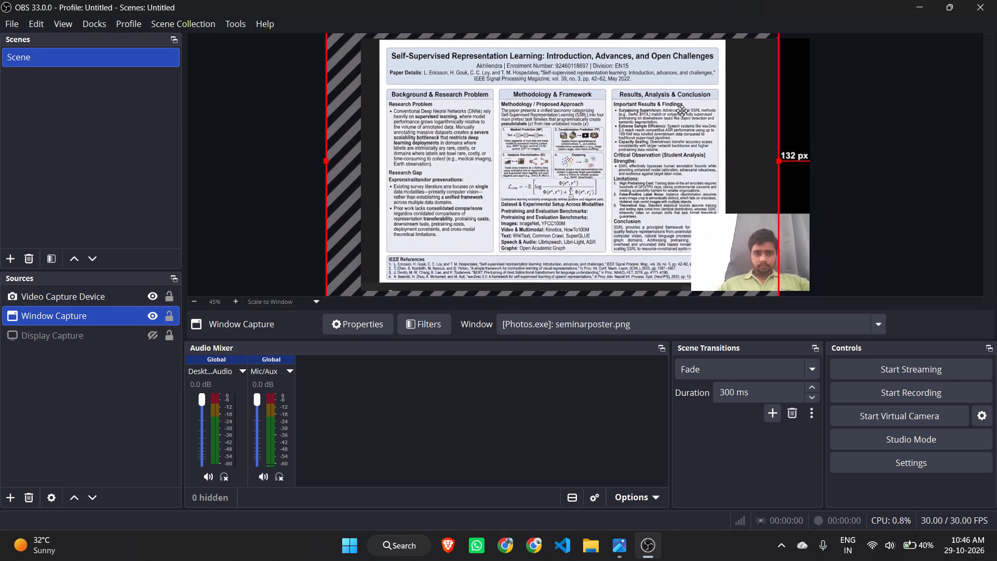
{"action": "left_click_drag", "start_coordinate": [682, 111], "coordinate": [669, 118]}
{"action": "left_click", "coordinate": [669, 118]}
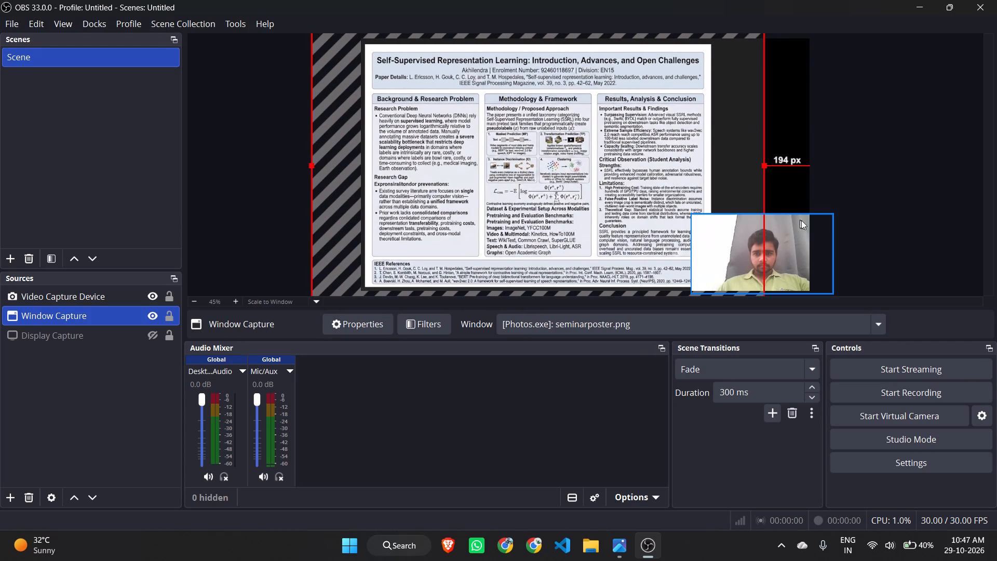
Move the webcam source off the poster to about 1505 px from the canvas's left edge and 752 px from its top.
{"action": "left_click_drag", "start_coordinate": [796, 239], "coordinate": [817, 239]}
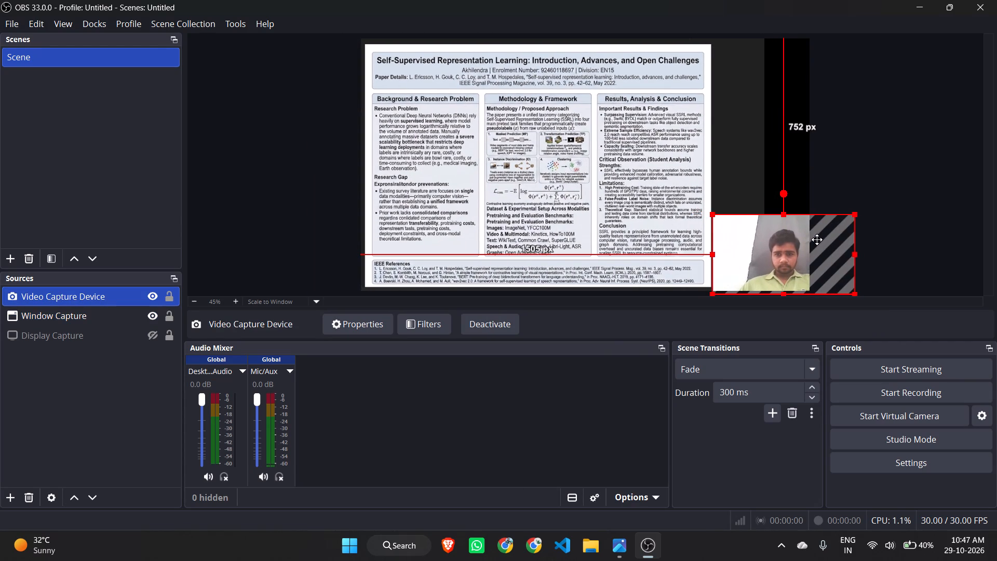
Nudge the webcam source to about 1502 px from the canvas's left edge and 750 px from its top.
{"action": "left_click_drag", "start_coordinate": [817, 239], "coordinate": [816, 239]}
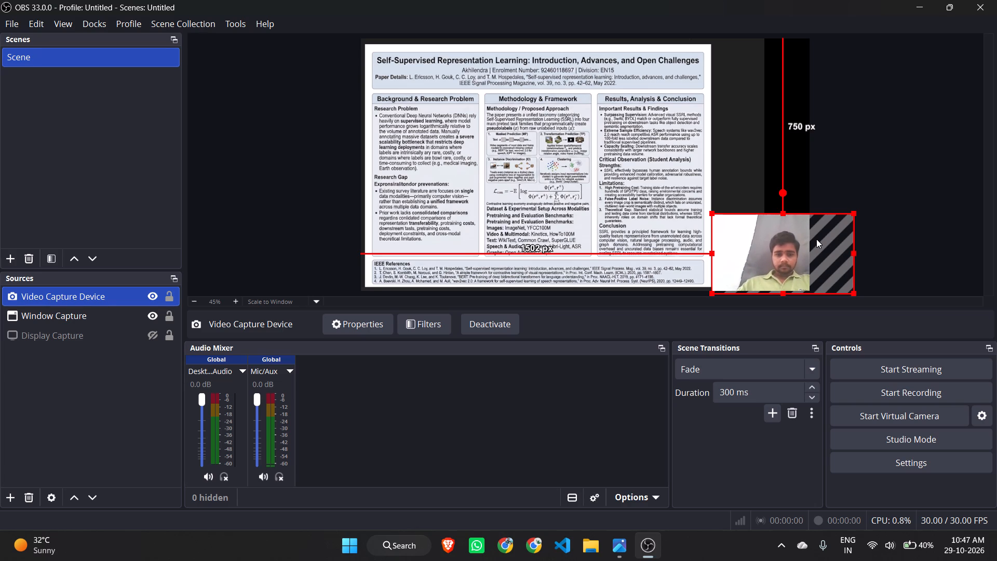
Start recording the scene with the poster and webcam.
{"action": "left_click", "coordinate": [885, 390]}
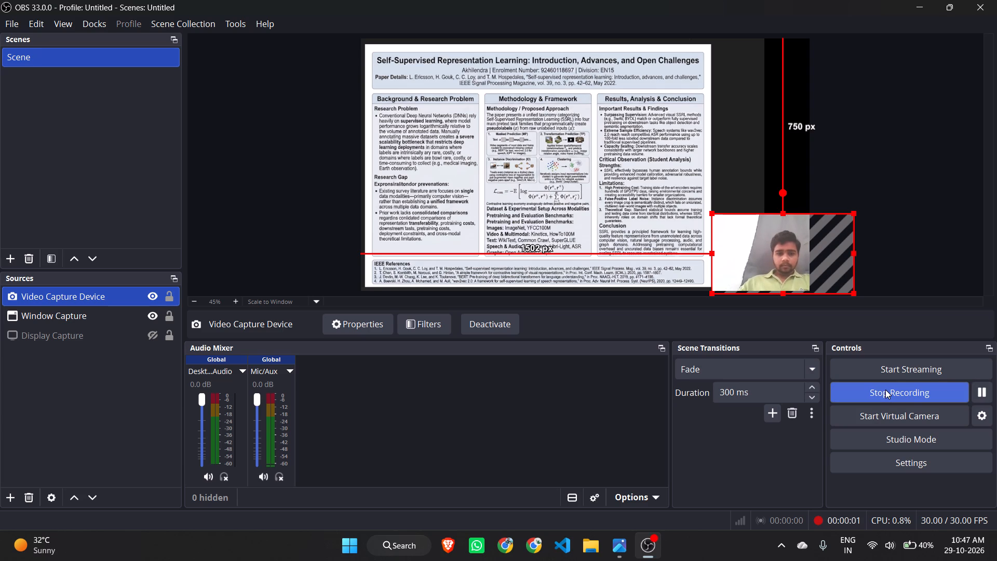
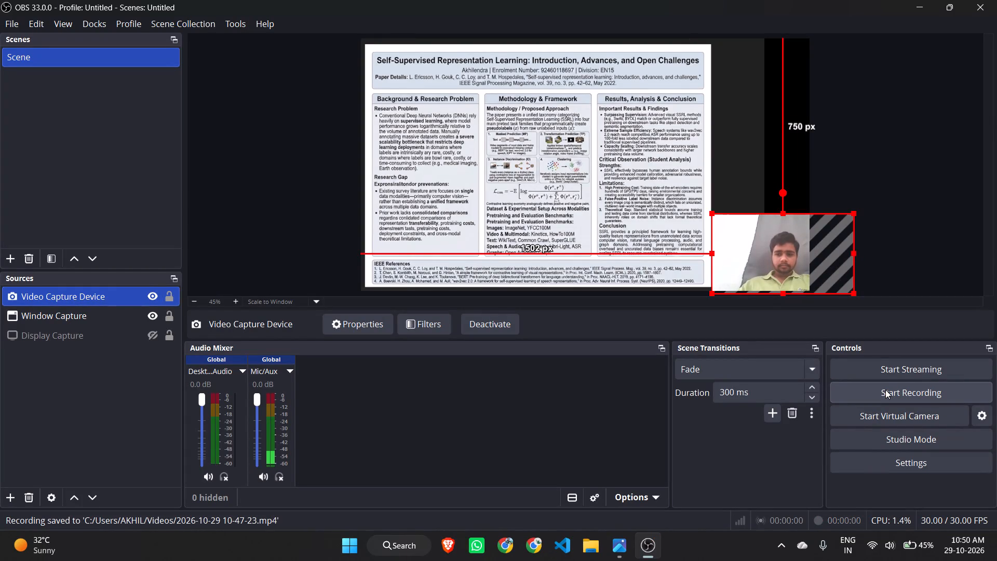
Switch to File Explorer and look for the saved recording in Videos, checking Screen Recordings, Videos - Shortcut, Captures and BlueStacks-Pie64.
{"action": "left_click", "coordinate": [585, 554]}
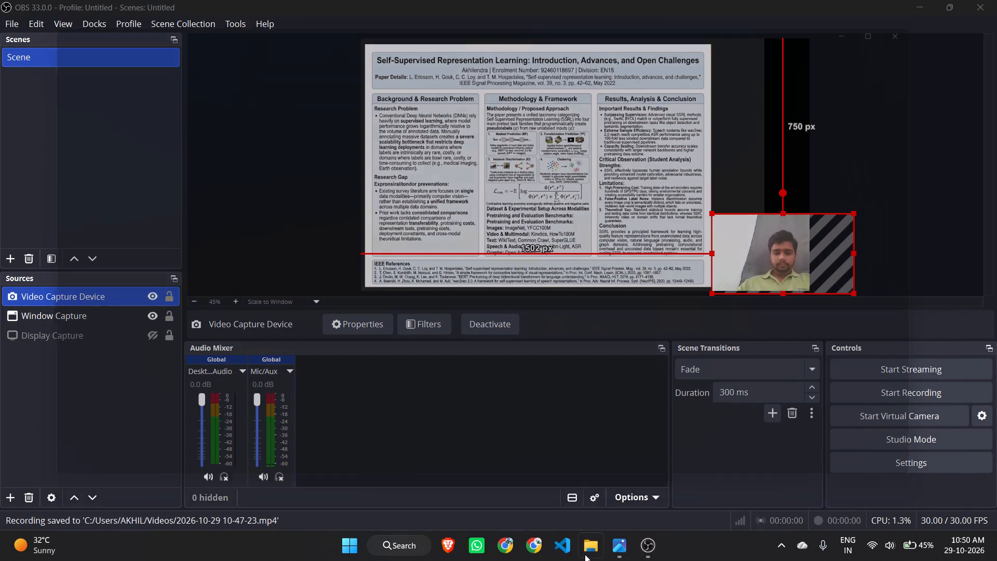
{"action": "left_click", "coordinate": [52, 415]}
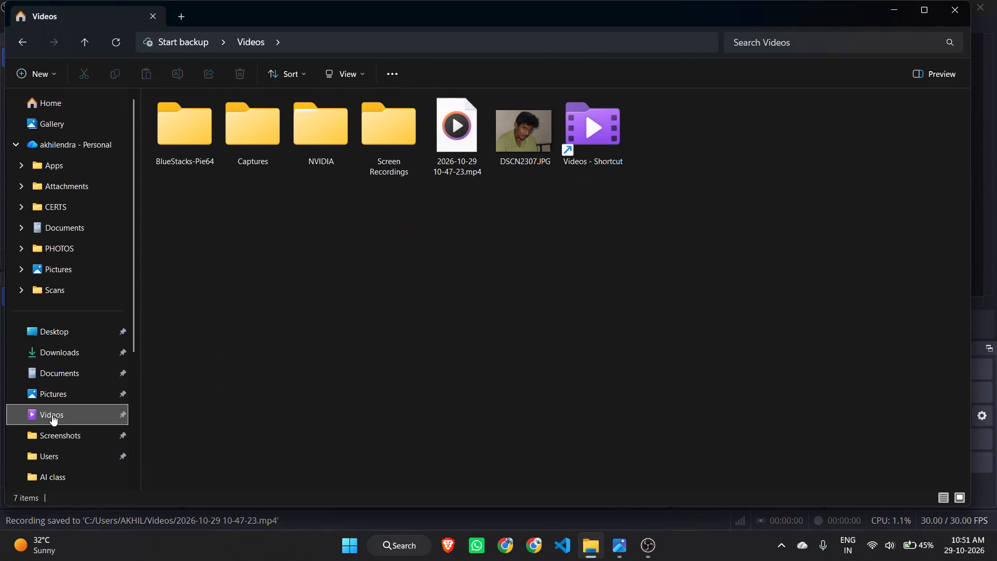
{"action": "triple_click", "coordinate": [377, 133]}
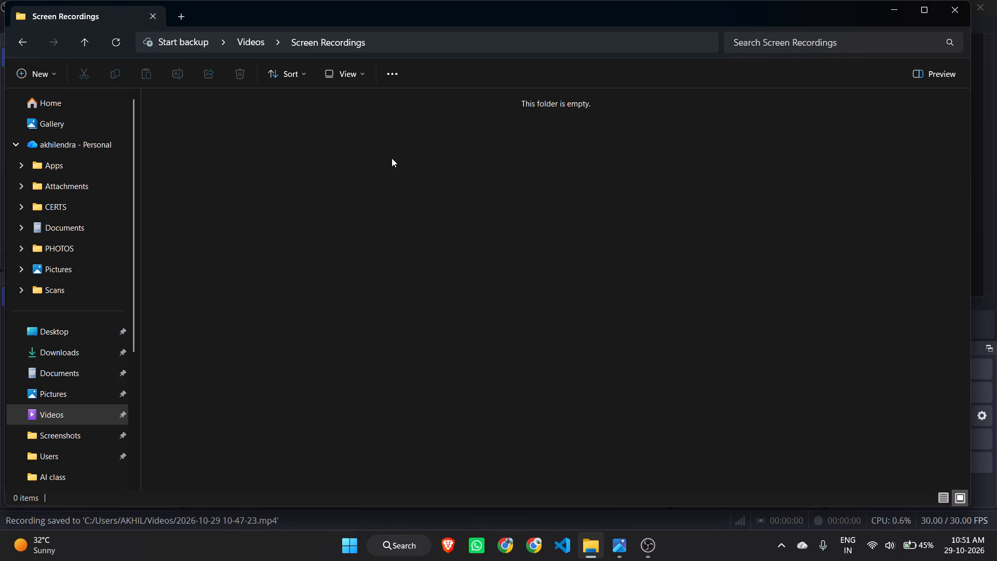
{"action": "left_click", "coordinate": [248, 40]}
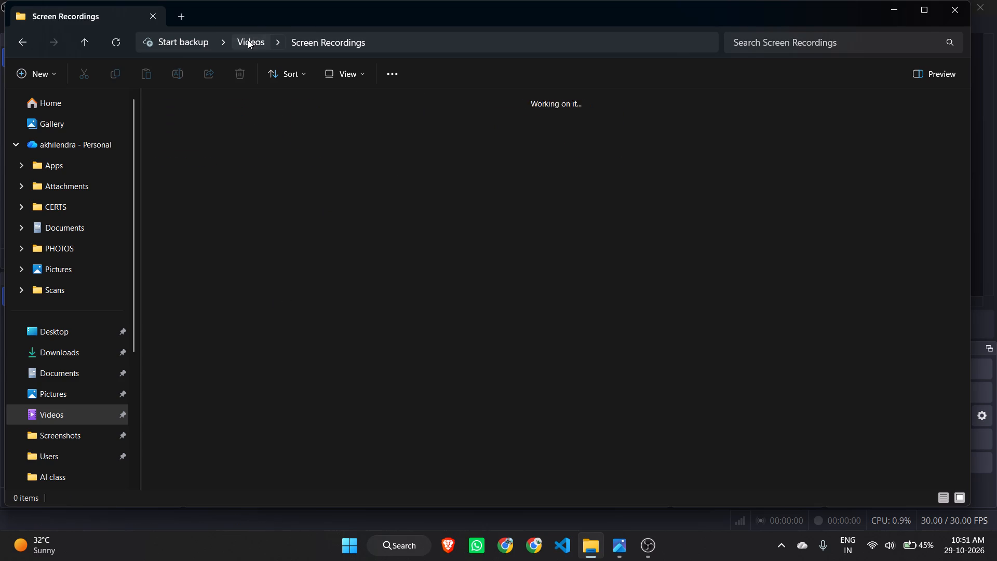
{"action": "triple_click", "coordinate": [585, 103]}
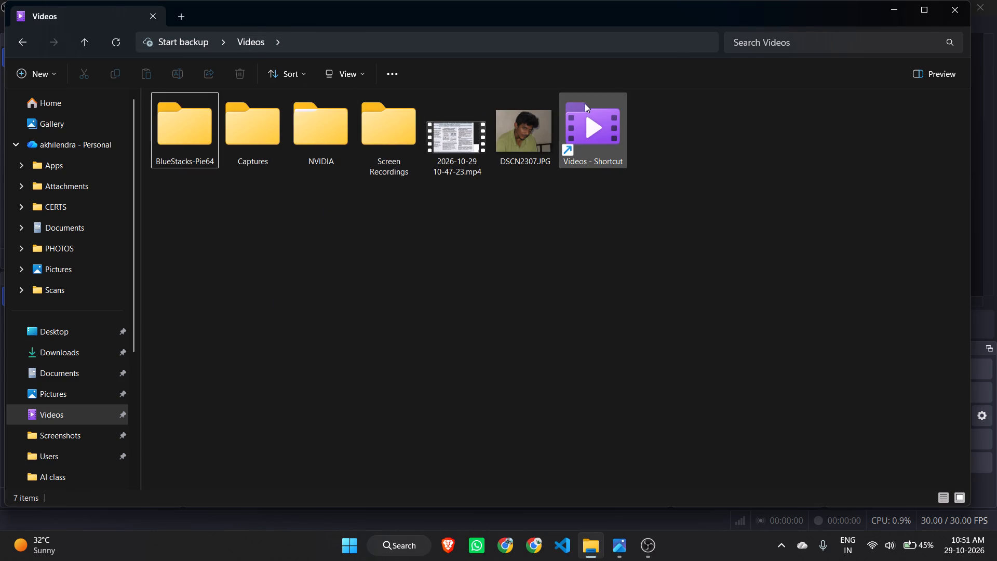
{"action": "left_click", "coordinate": [597, 128]}
{"action": "triple_click", "coordinate": [597, 128]}
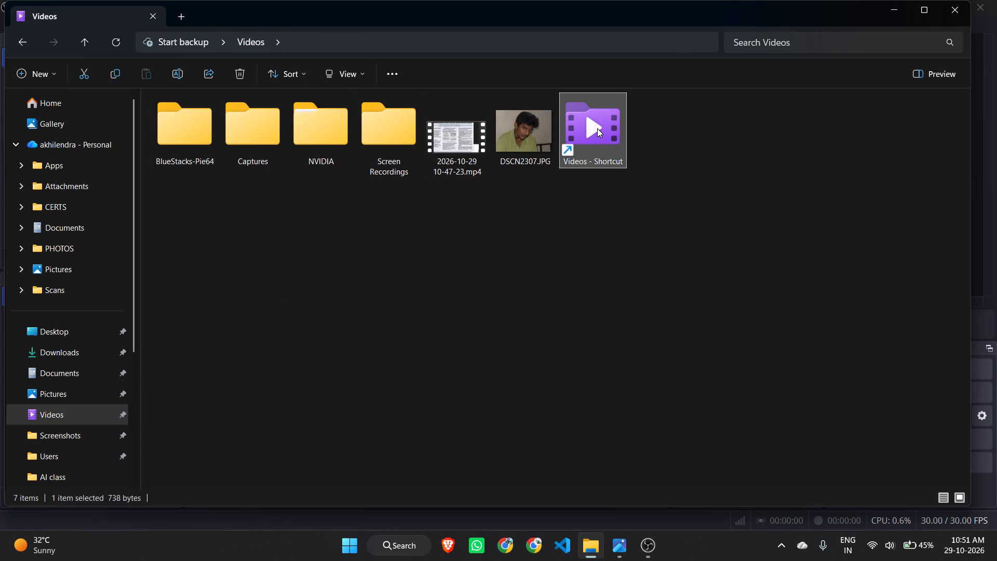
{"action": "double_click", "coordinate": [597, 128]}
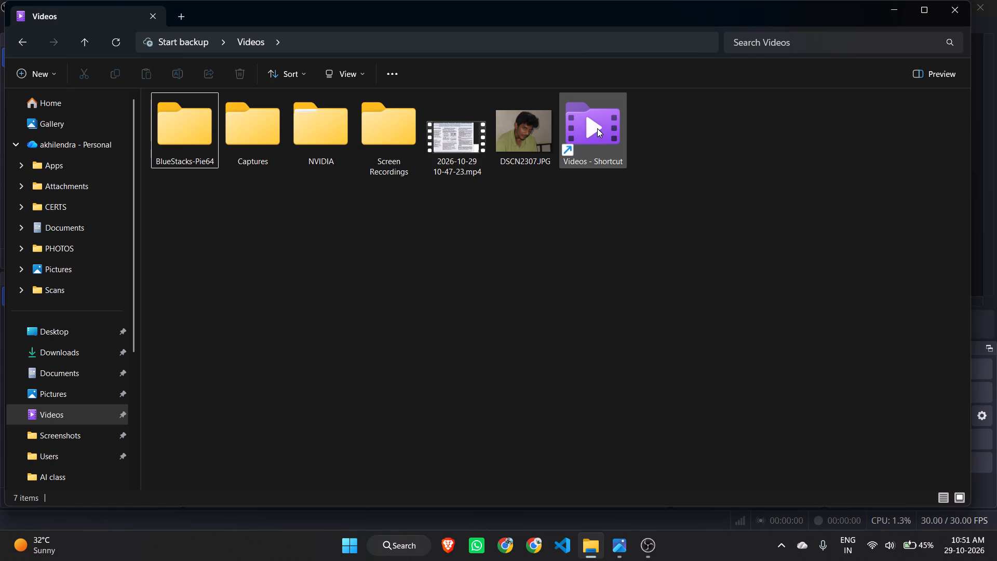
{"action": "triple_click", "coordinate": [597, 128]}
{"action": "left_click", "coordinate": [597, 128]}
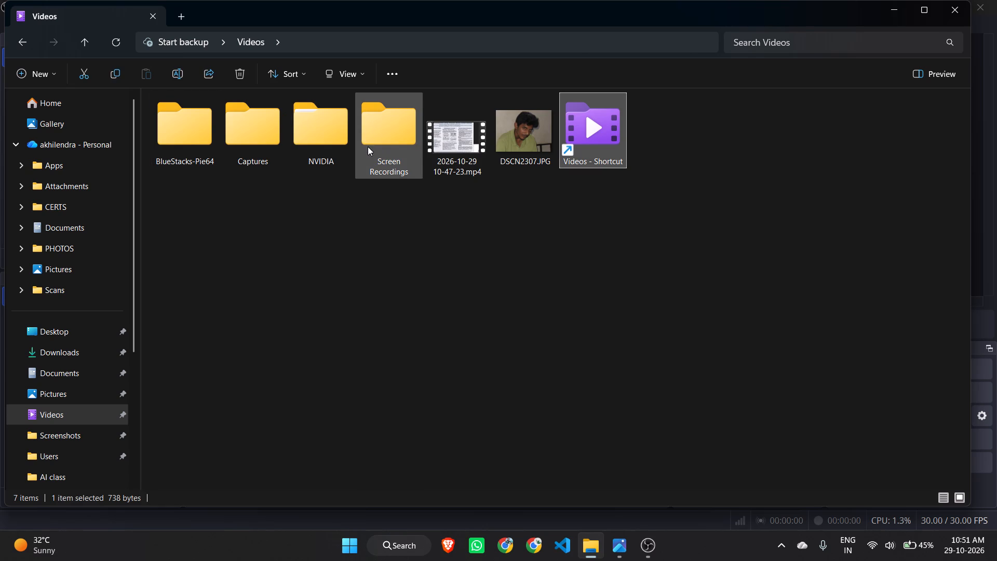
{"action": "triple_click", "coordinate": [245, 132]}
{"action": "left_click", "coordinate": [245, 132]}
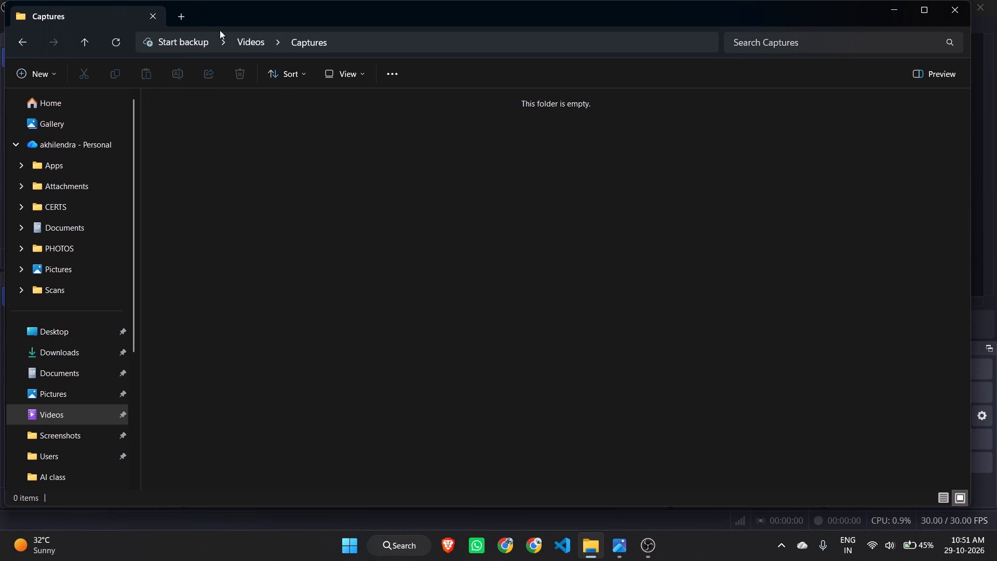
{"action": "left_click", "coordinate": [248, 42]}
{"action": "triple_click", "coordinate": [175, 112]}
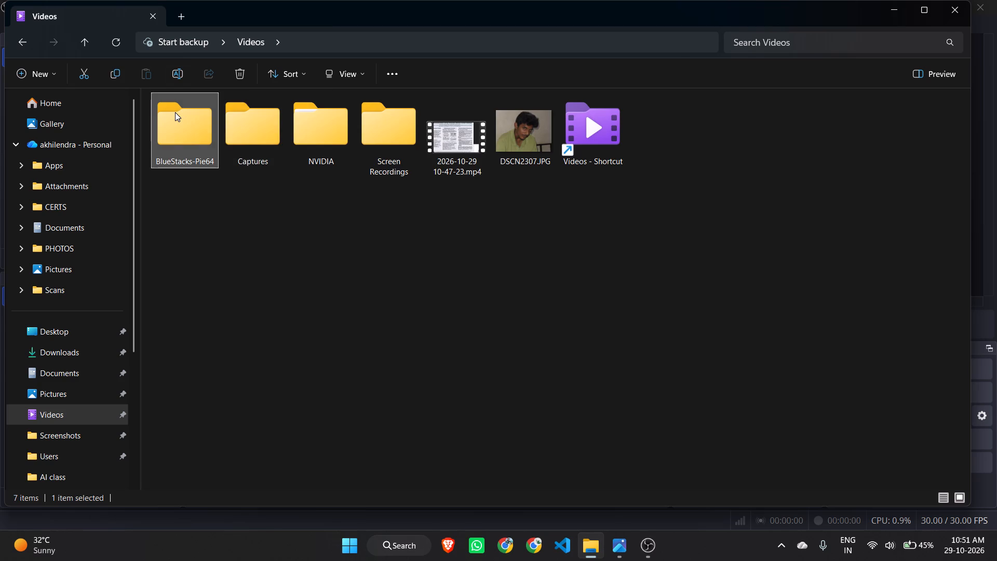
{"action": "left_click", "coordinate": [175, 112]}
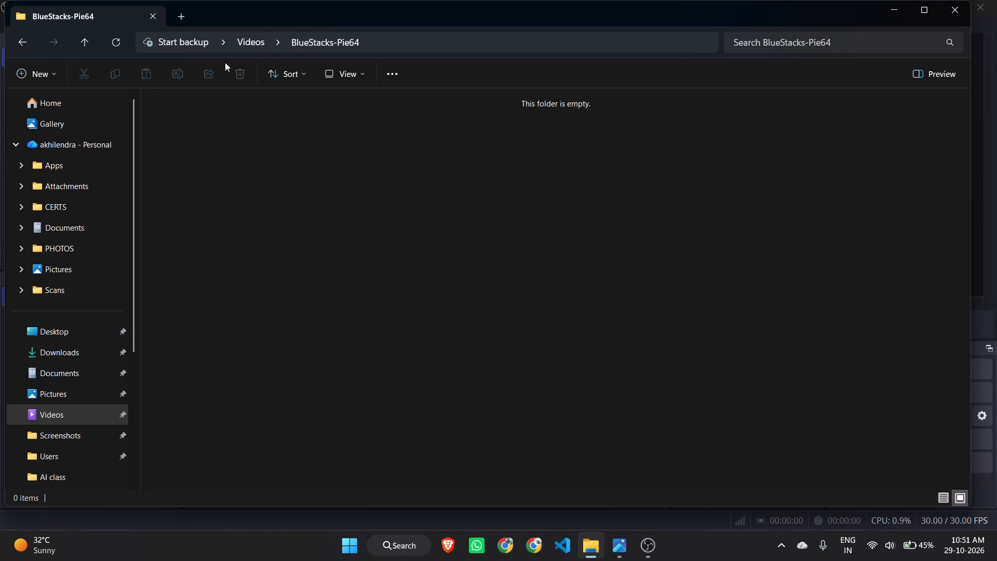
{"action": "left_click", "coordinate": [253, 43]}
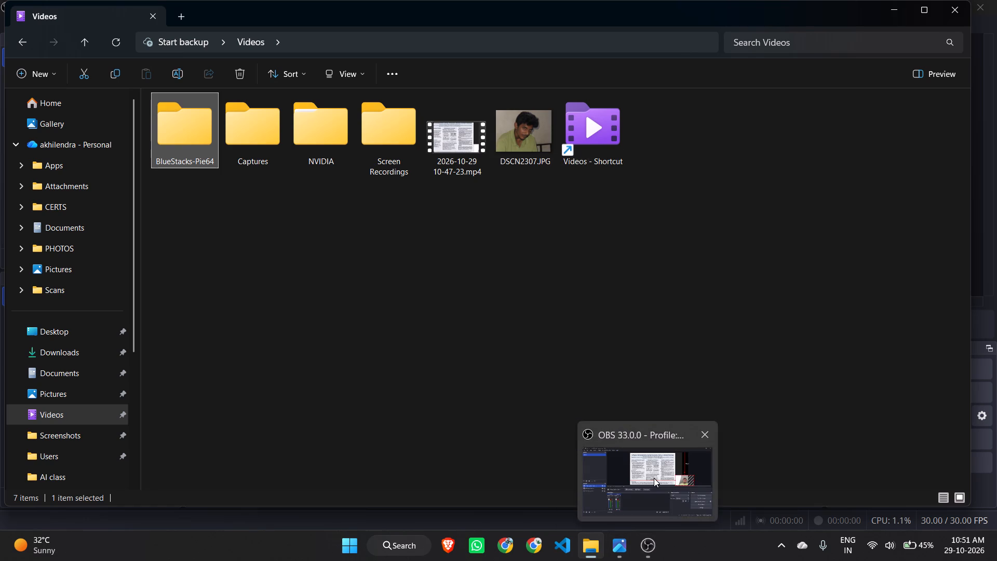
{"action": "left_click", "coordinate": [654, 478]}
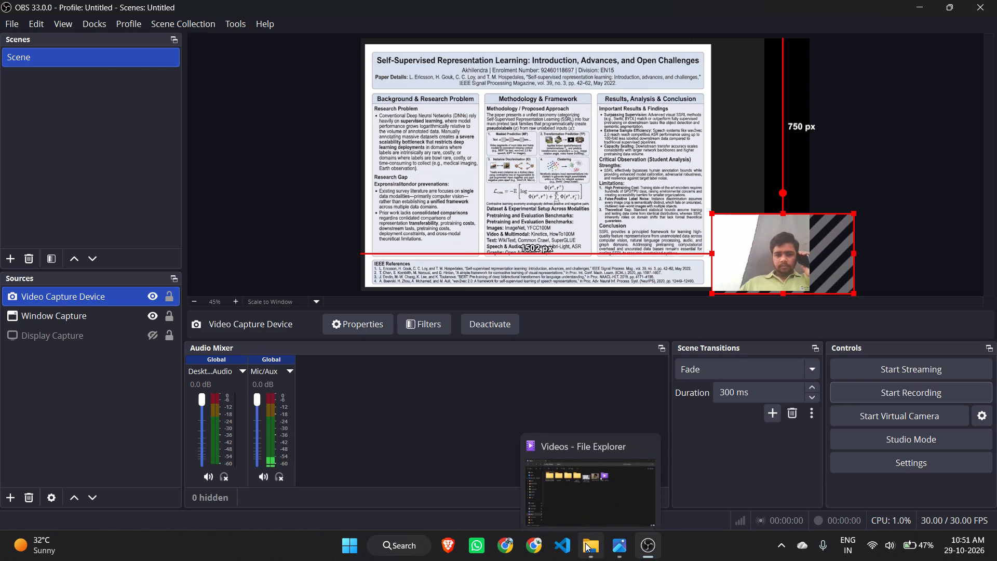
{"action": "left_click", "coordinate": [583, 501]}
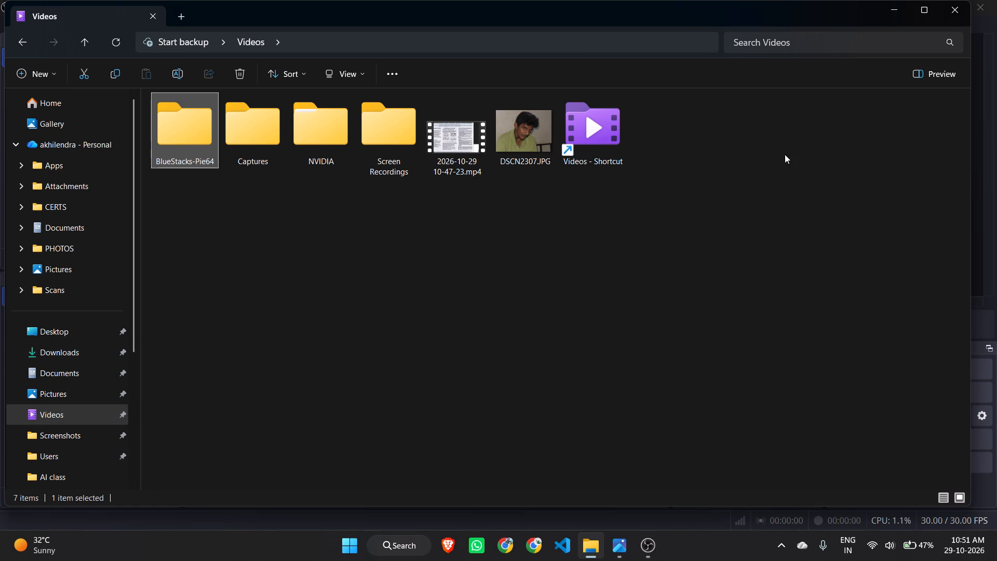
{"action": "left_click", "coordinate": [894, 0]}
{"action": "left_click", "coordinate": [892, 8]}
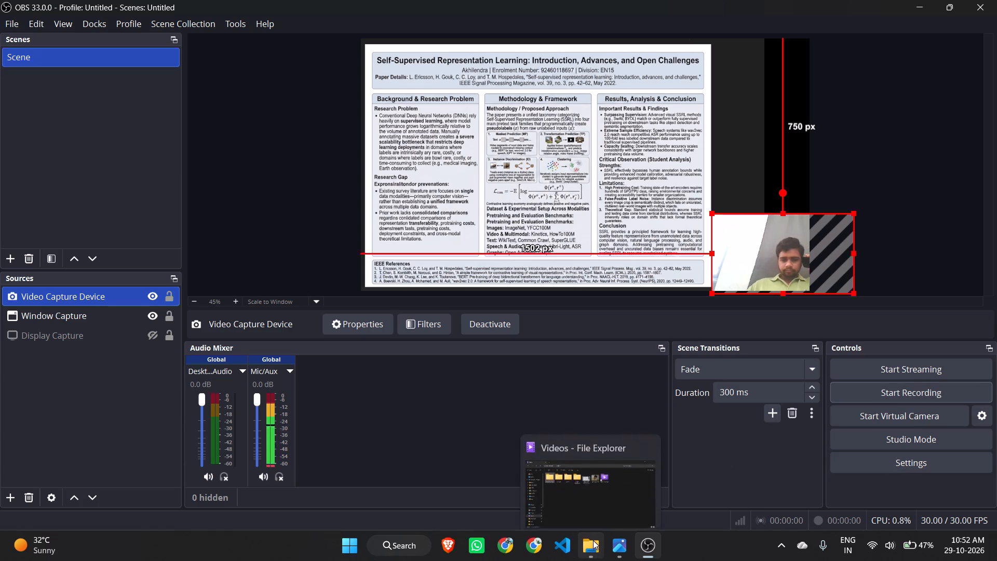
{"action": "left_click", "coordinate": [597, 442]}
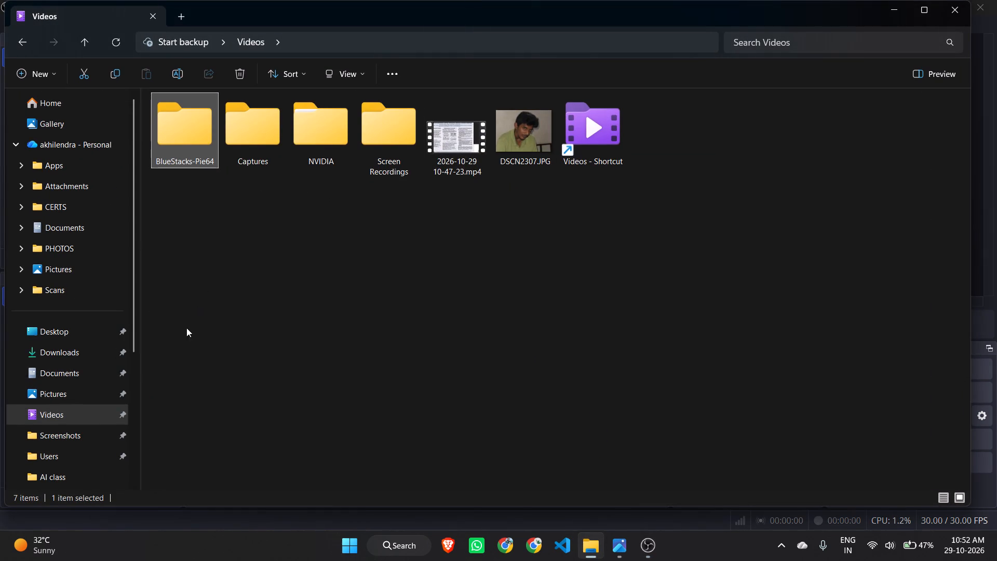
{"action": "left_click", "coordinate": [68, 417]}
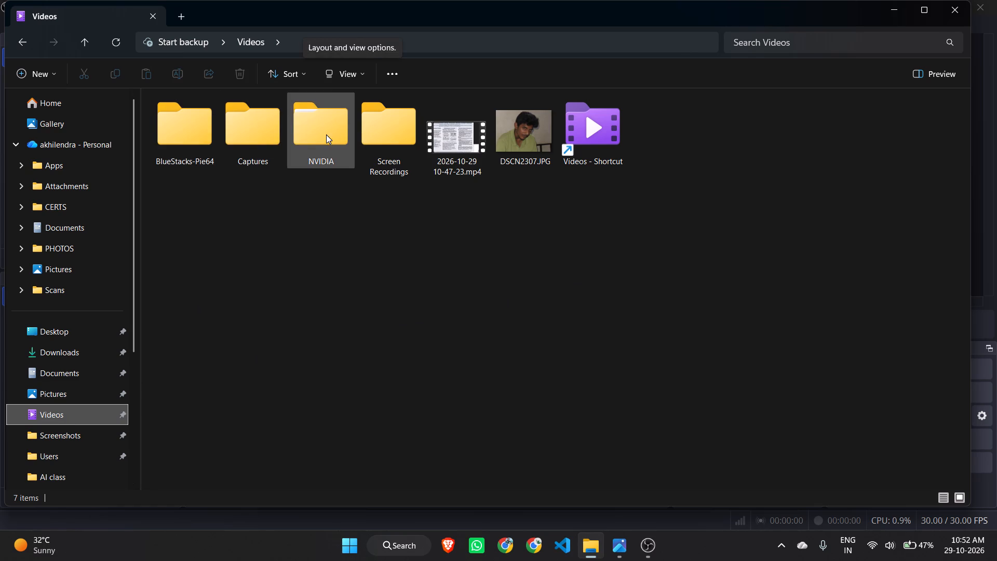
{"action": "triple_click", "coordinate": [255, 130]}
{"action": "left_click", "coordinate": [255, 130]}
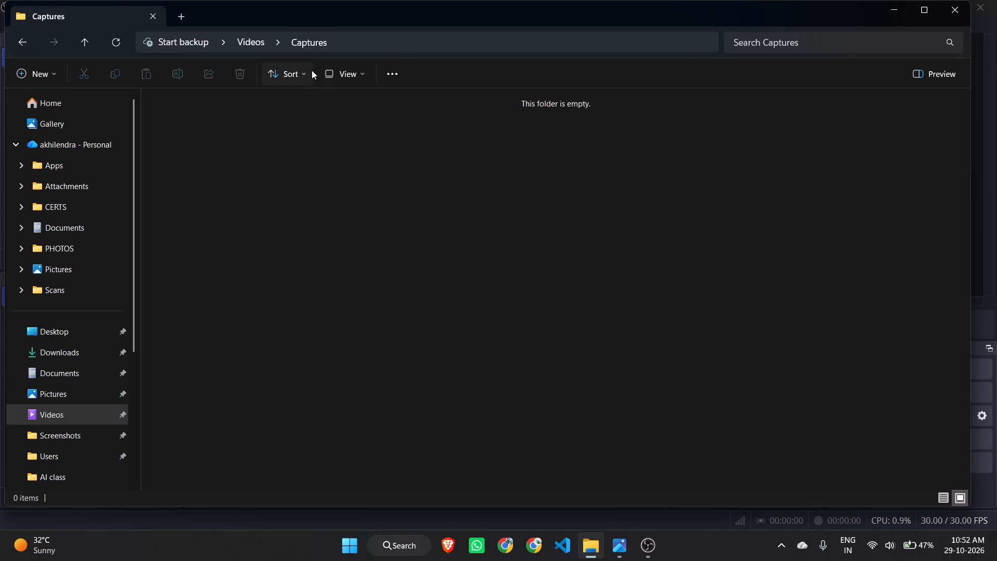
{"action": "left_click", "coordinate": [265, 43]}
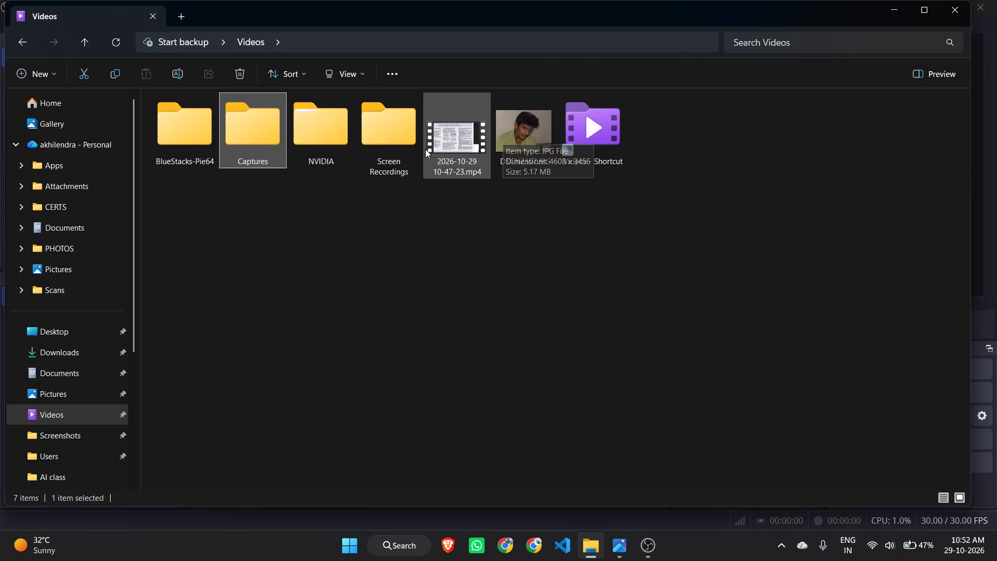
{"action": "triple_click", "coordinate": [461, 137]}
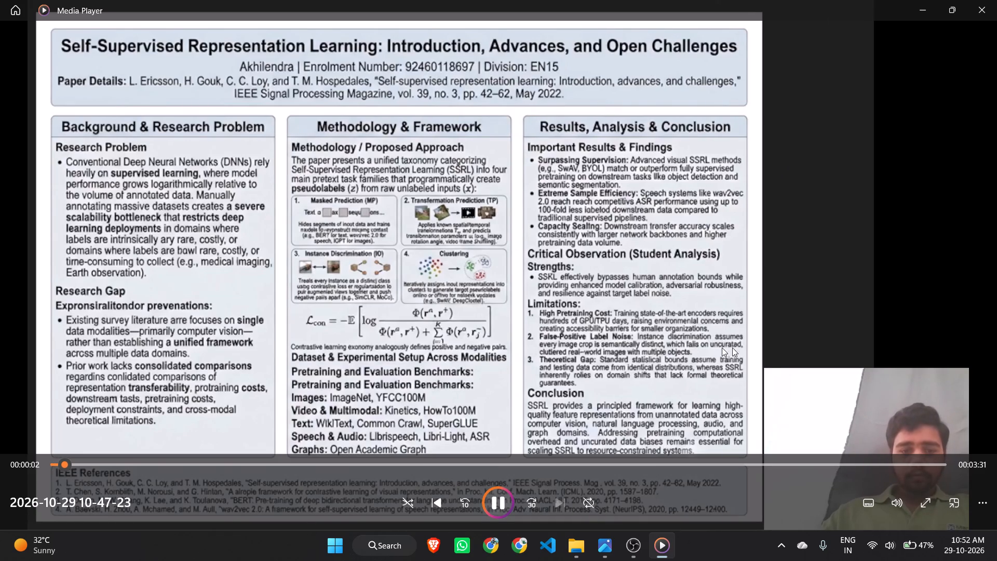
{"action": "left_click", "coordinate": [866, 313]}
{"action": "left_click", "coordinate": [866, 313]}
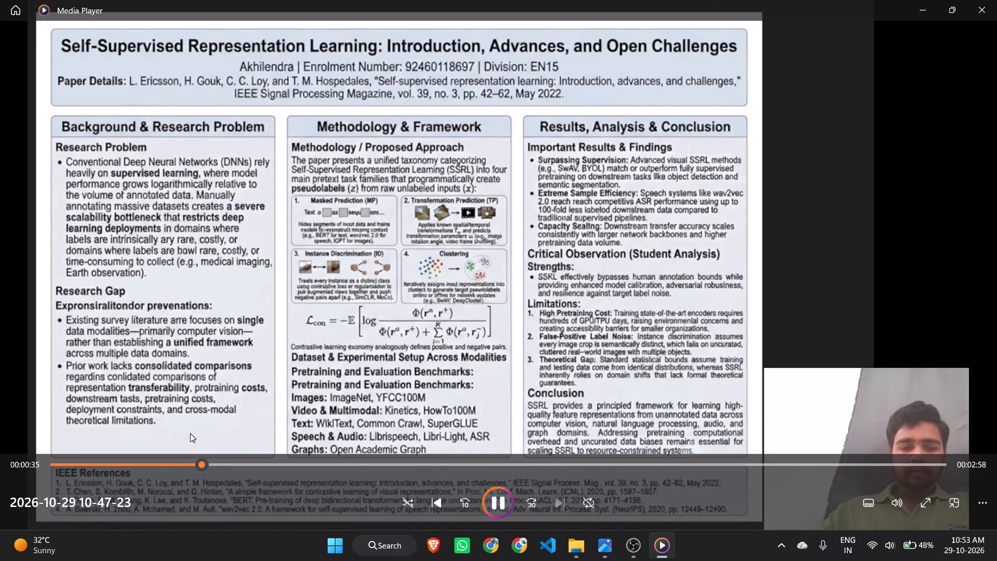
{"action": "left_click", "coordinate": [494, 506]}
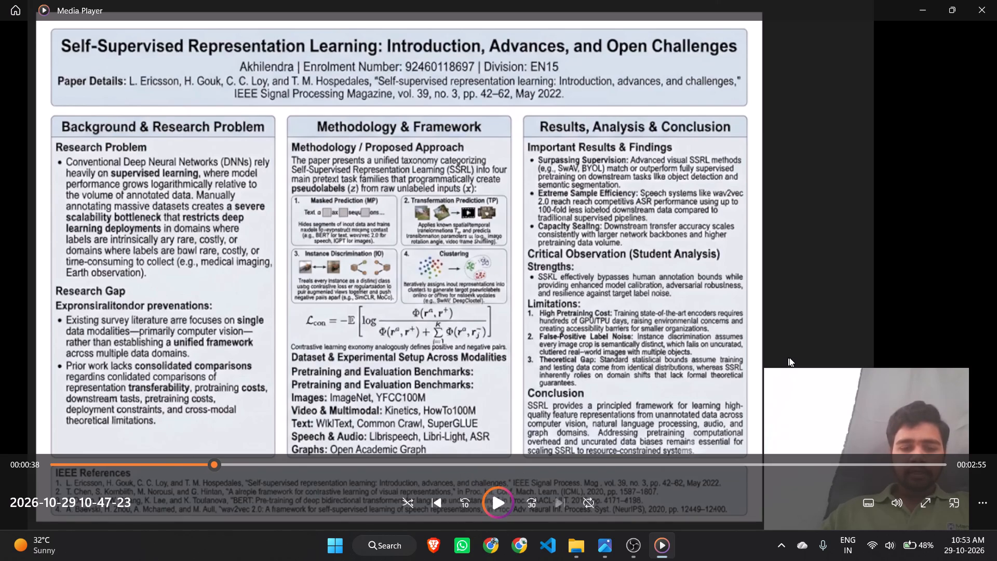
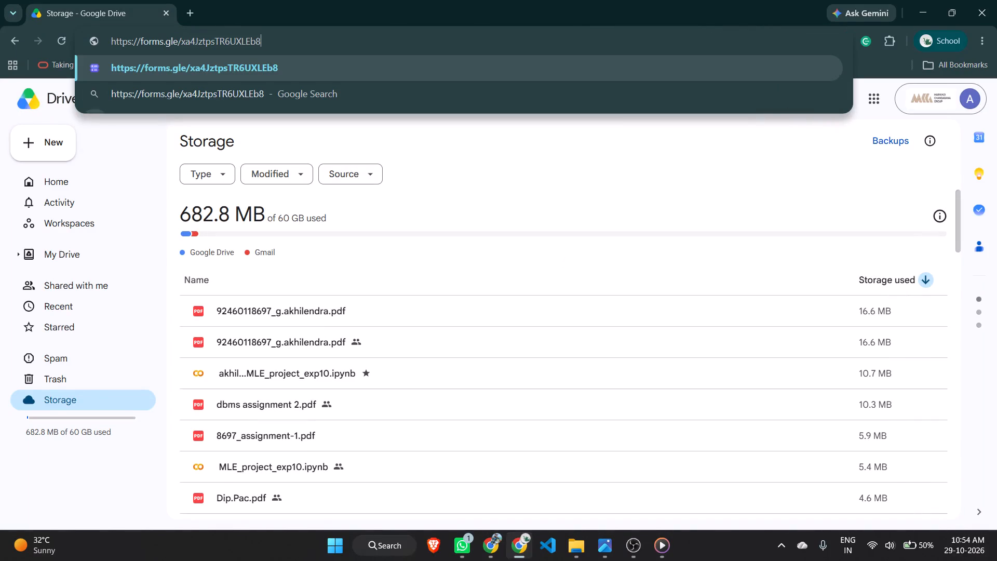
Open the Seminar - Activity-3 form from its link and choose to record the account email with the response.
{"action": "key", "text": "Return"}
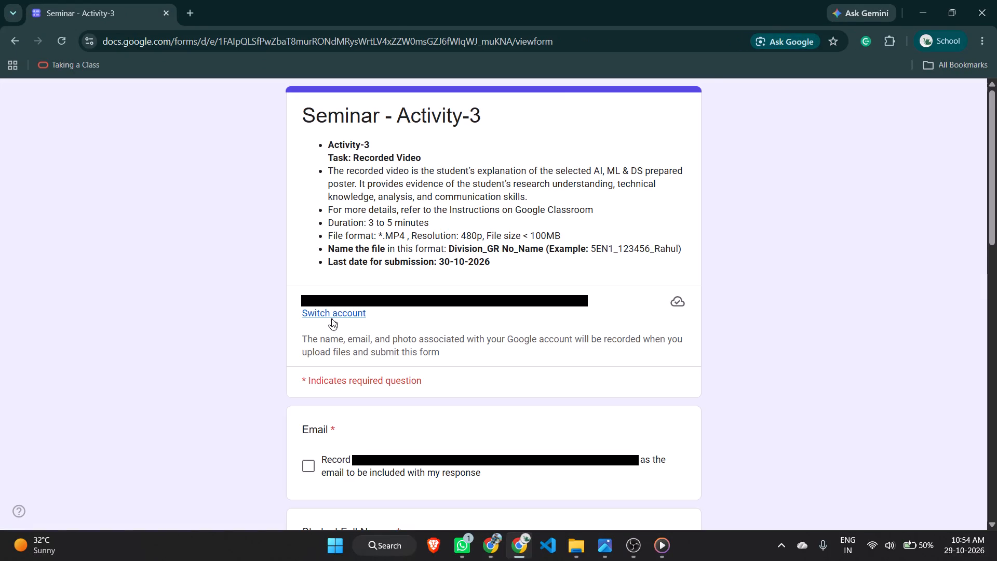
{"action": "scroll", "coordinate": [403, 353], "scroll_direction": "down", "scroll_amount": 1}
{"action": "left_click", "coordinate": [305, 378]}
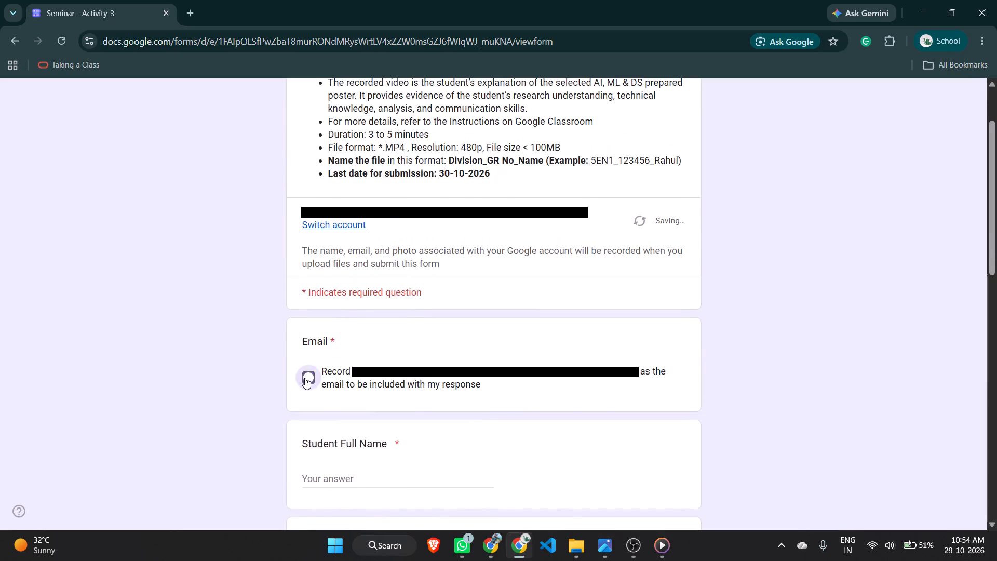
{"action": "scroll", "coordinate": [419, 411], "scroll_direction": "up", "scroll_amount": 3}
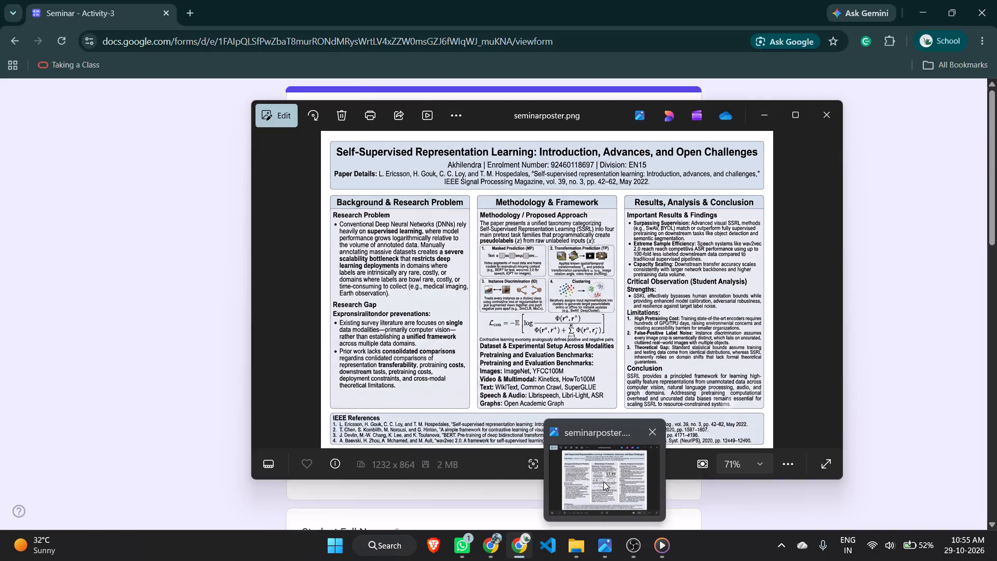
{"action": "left_click", "coordinate": [603, 482]}
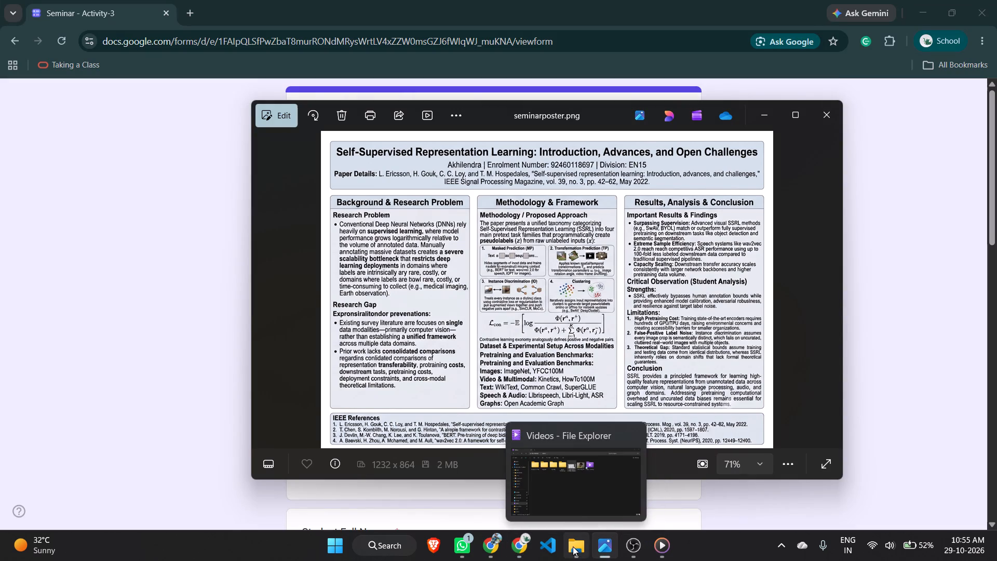
{"action": "left_click", "coordinate": [585, 487]}
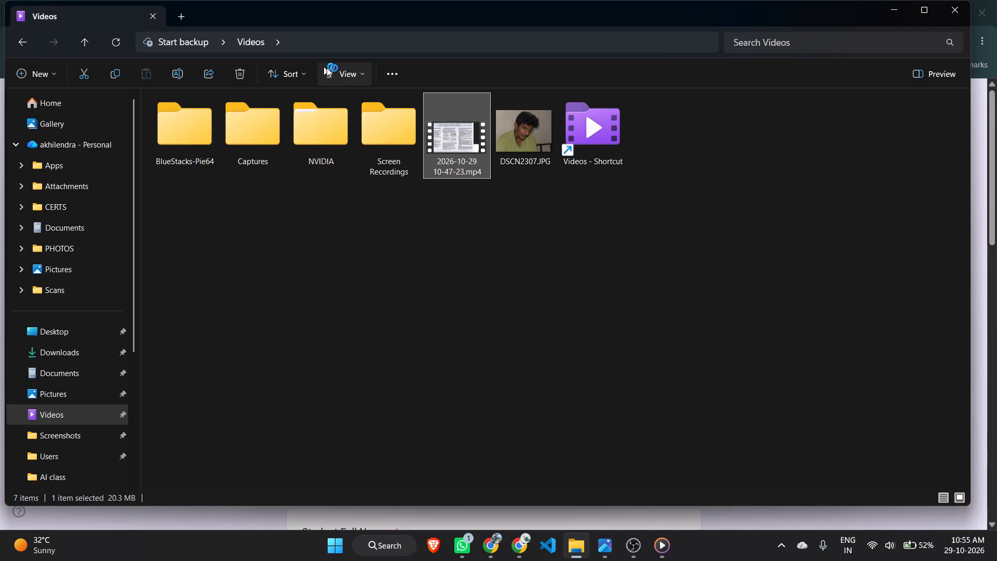
{"action": "left_click", "coordinate": [390, 79]}
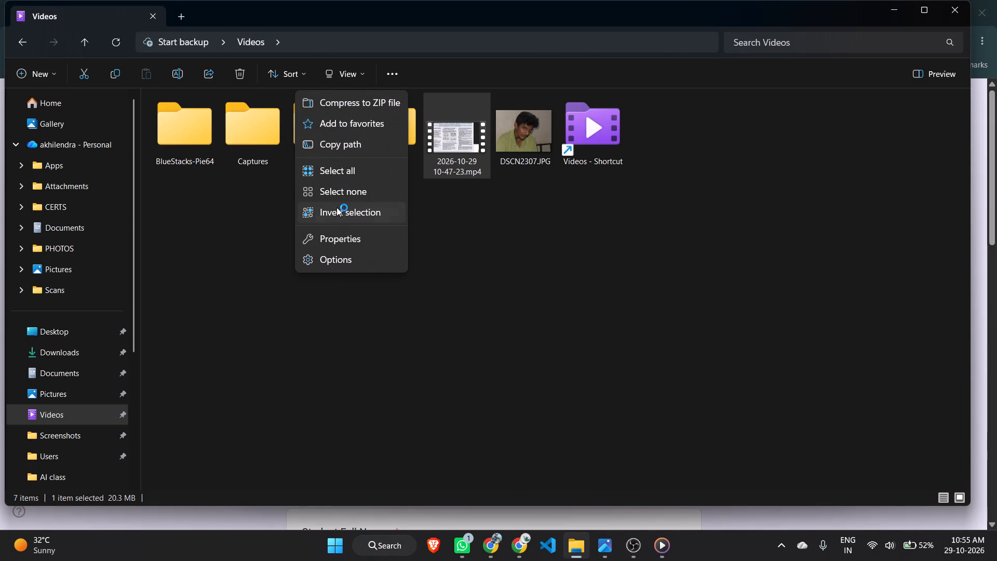
{"action": "left_click_drag", "start_coordinate": [483, 269], "coordinate": [449, 162]}
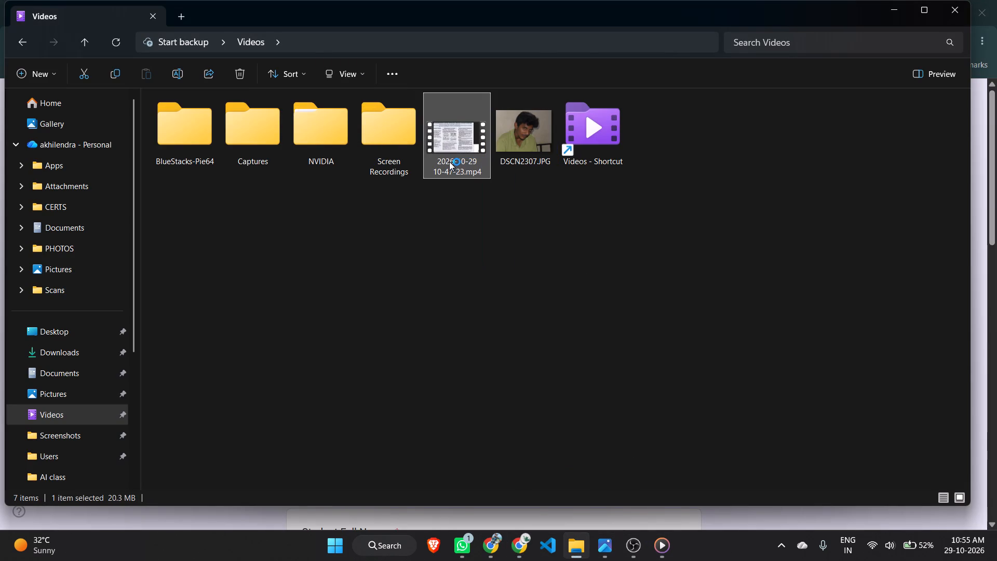
{"action": "triple_click", "coordinate": [456, 167]}
{"action": "left_click", "coordinate": [456, 167]}
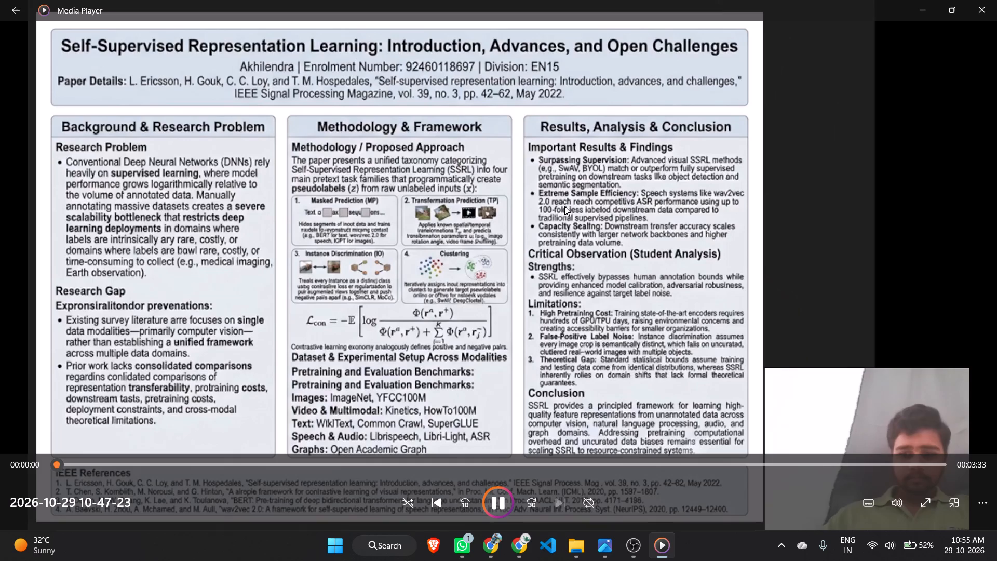
{"action": "left_click", "coordinate": [7, 9]}
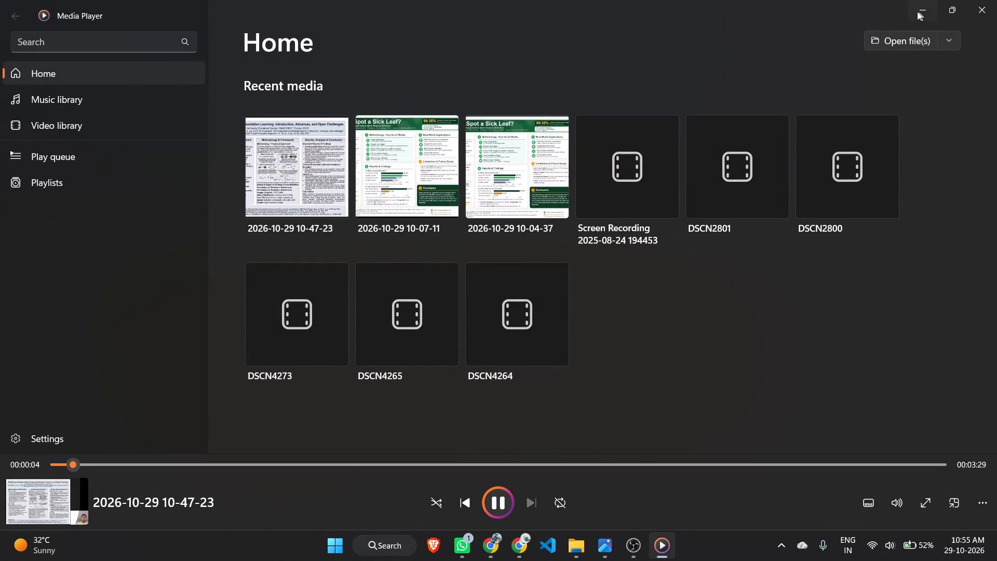
{"action": "left_click", "coordinate": [917, 11]}
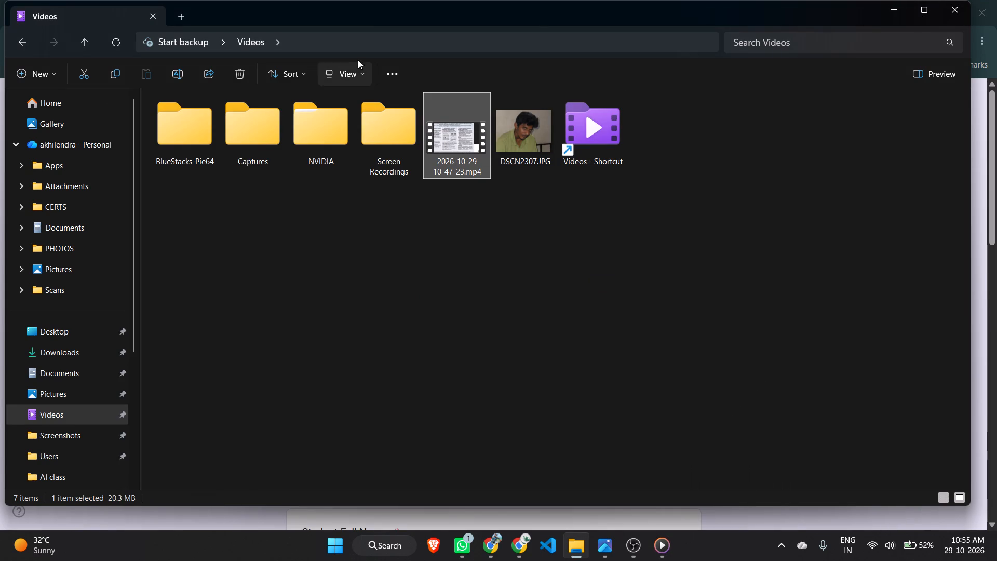
{"action": "left_click", "coordinate": [395, 77]}
{"action": "left_click", "coordinate": [175, 75]}
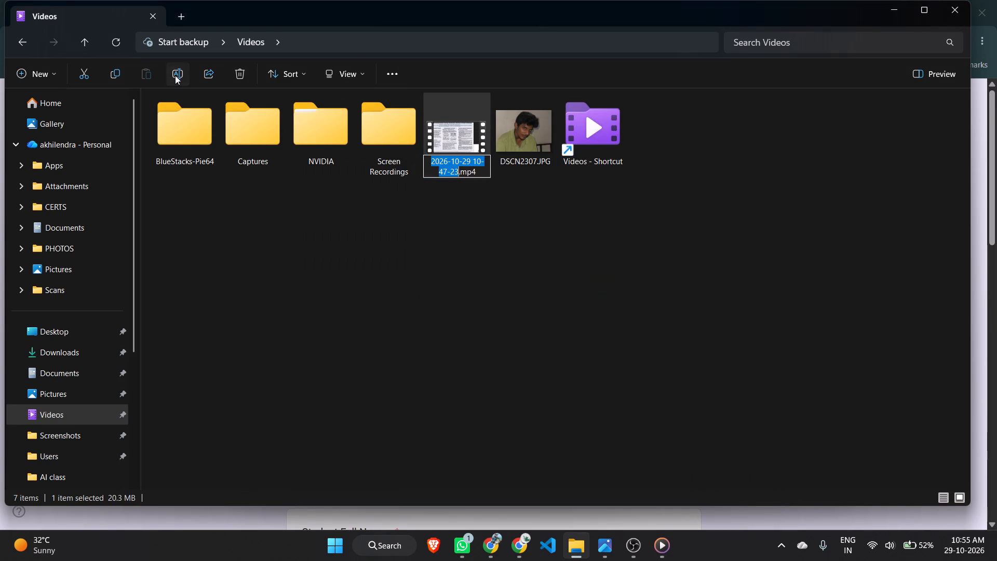
{"action": "key", "text": "BackSpace"}
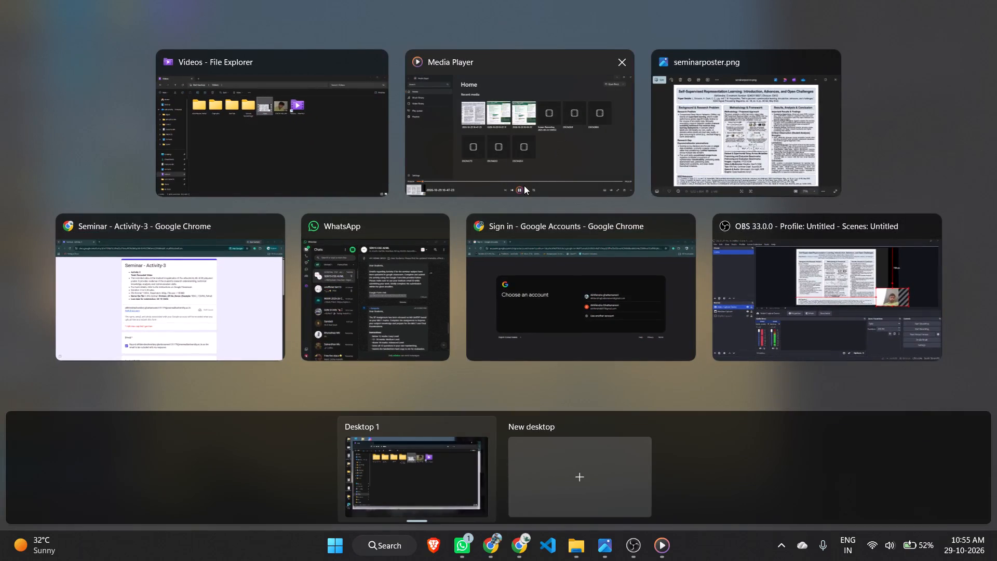
Close Media Player and arrange the Videos folder window side by side with the Seminar - Activity-3 form in Chrome.
{"action": "left_click", "coordinate": [613, 61]}
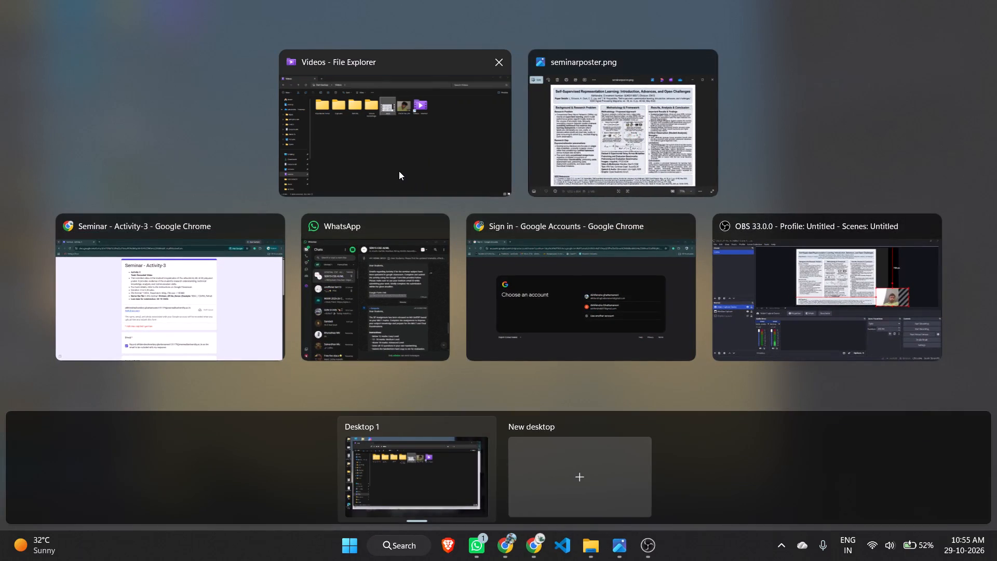
{"action": "left_click", "coordinate": [454, 161]}
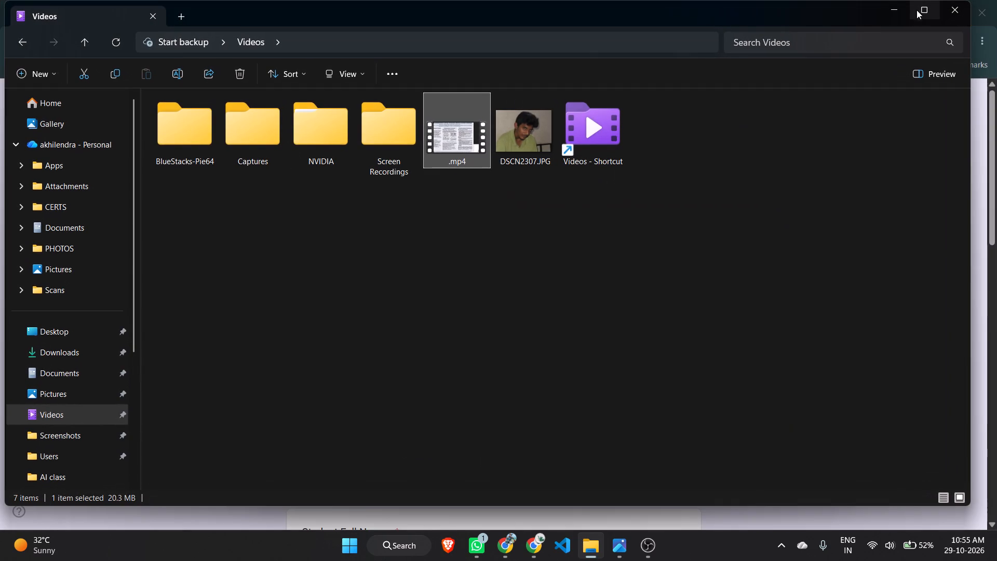
{"action": "left_click", "coordinate": [852, 96]}
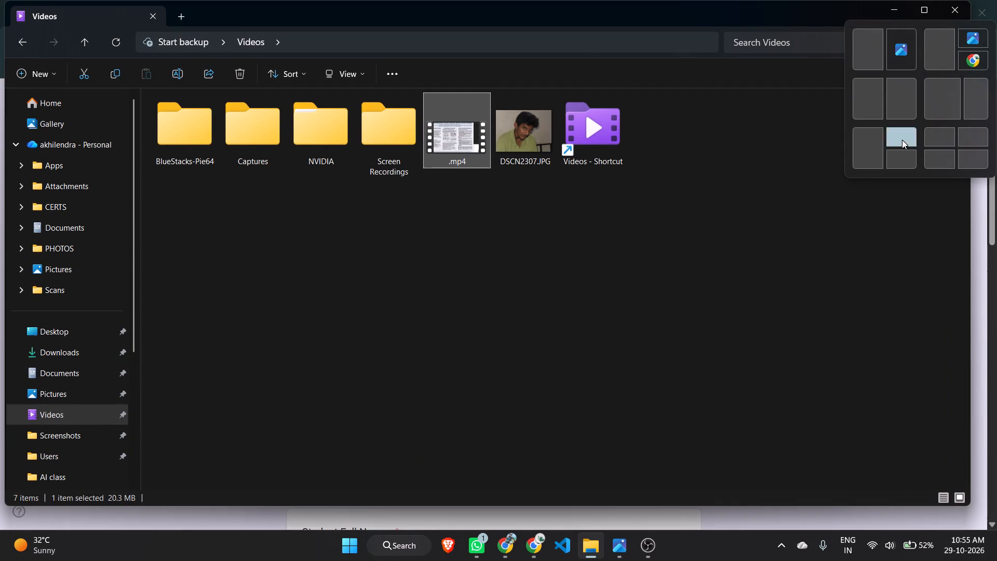
{"action": "left_click", "coordinate": [868, 111]}
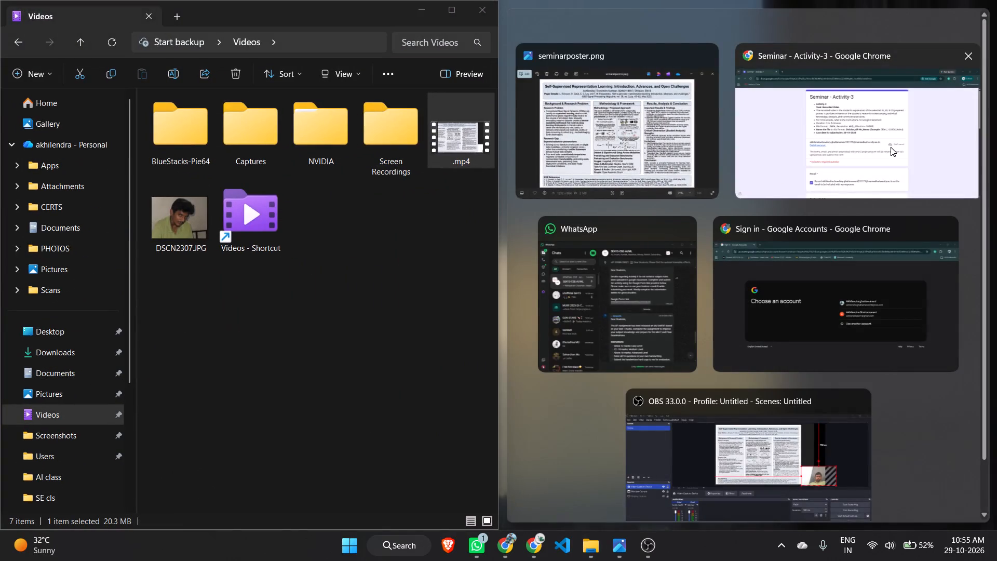
{"action": "left_click", "coordinate": [891, 147]}
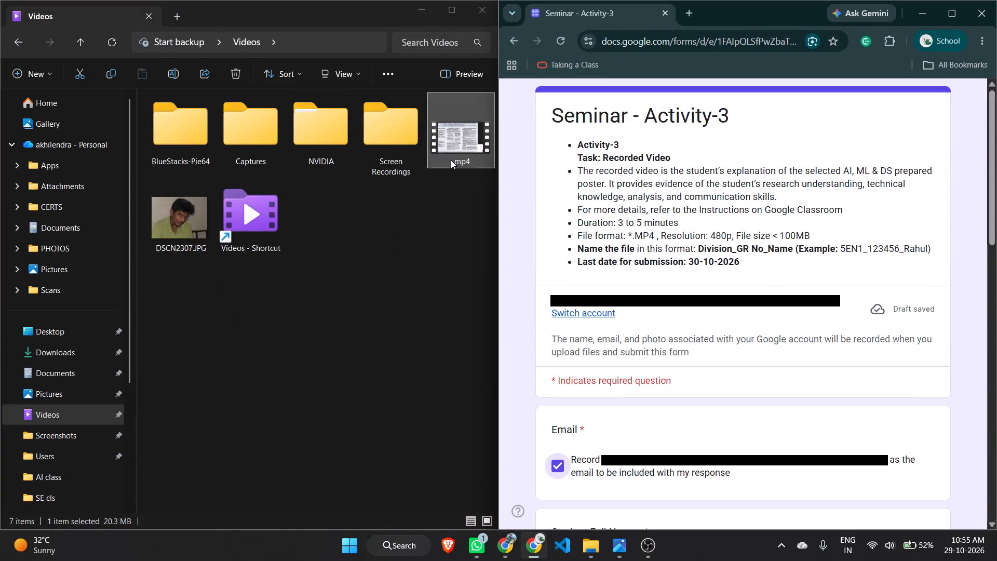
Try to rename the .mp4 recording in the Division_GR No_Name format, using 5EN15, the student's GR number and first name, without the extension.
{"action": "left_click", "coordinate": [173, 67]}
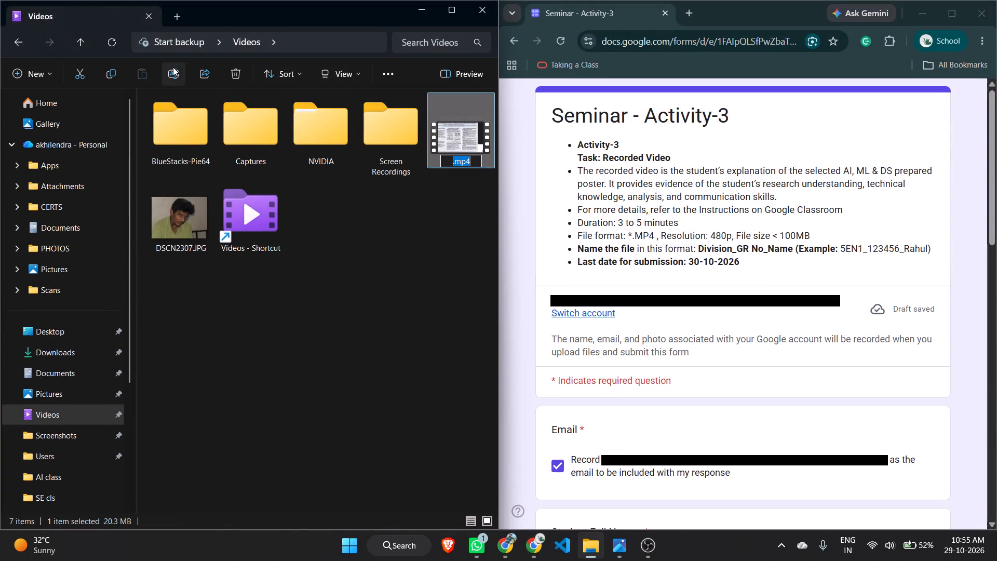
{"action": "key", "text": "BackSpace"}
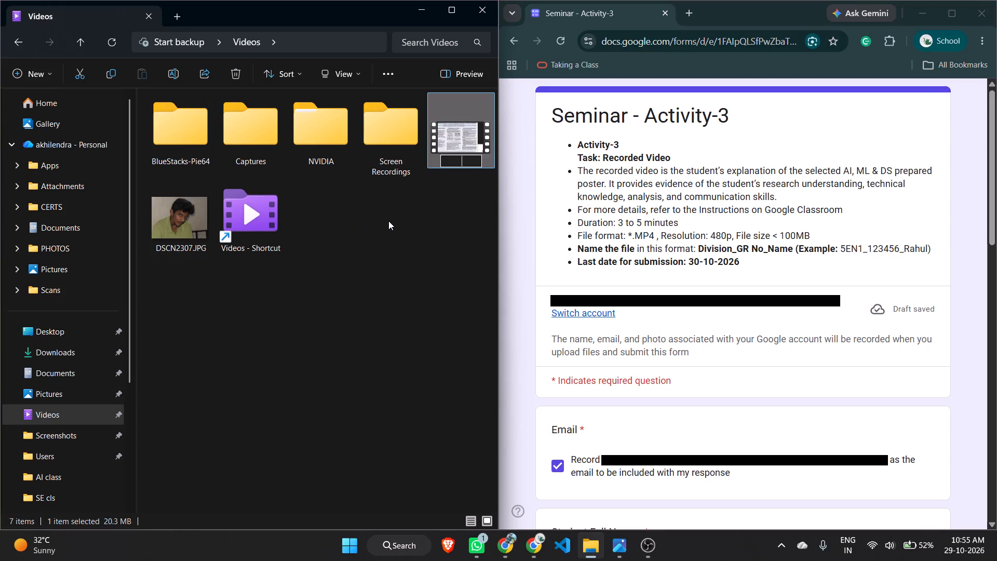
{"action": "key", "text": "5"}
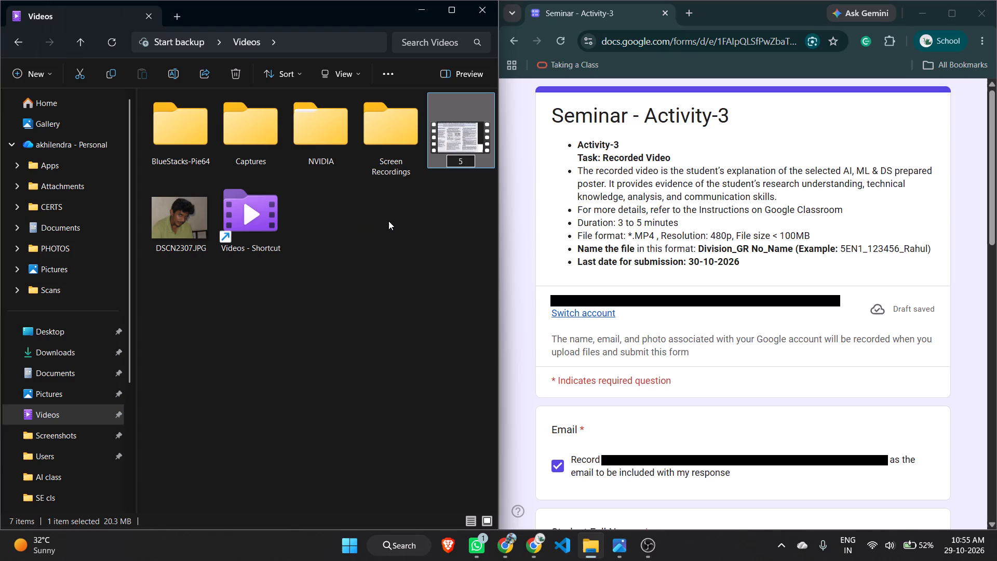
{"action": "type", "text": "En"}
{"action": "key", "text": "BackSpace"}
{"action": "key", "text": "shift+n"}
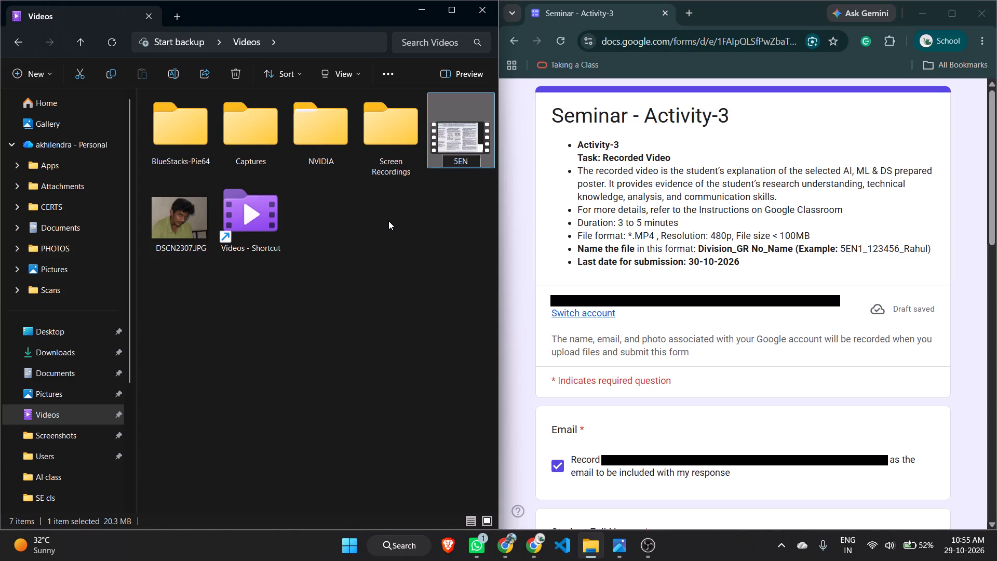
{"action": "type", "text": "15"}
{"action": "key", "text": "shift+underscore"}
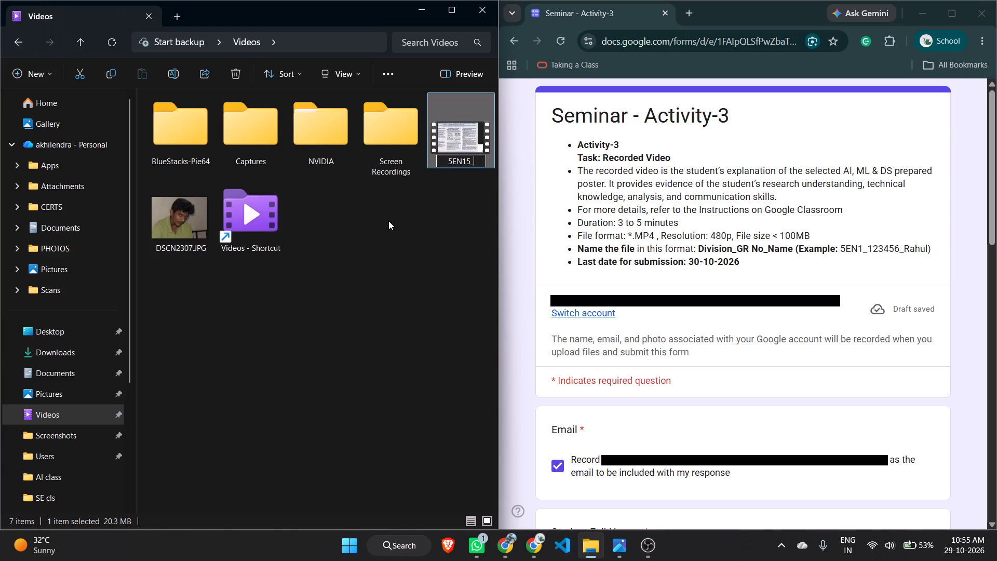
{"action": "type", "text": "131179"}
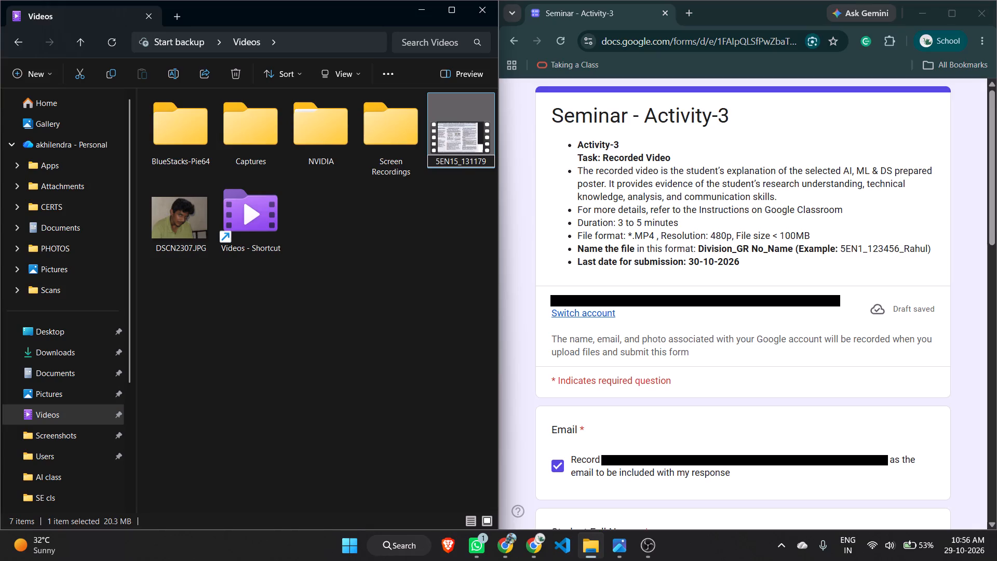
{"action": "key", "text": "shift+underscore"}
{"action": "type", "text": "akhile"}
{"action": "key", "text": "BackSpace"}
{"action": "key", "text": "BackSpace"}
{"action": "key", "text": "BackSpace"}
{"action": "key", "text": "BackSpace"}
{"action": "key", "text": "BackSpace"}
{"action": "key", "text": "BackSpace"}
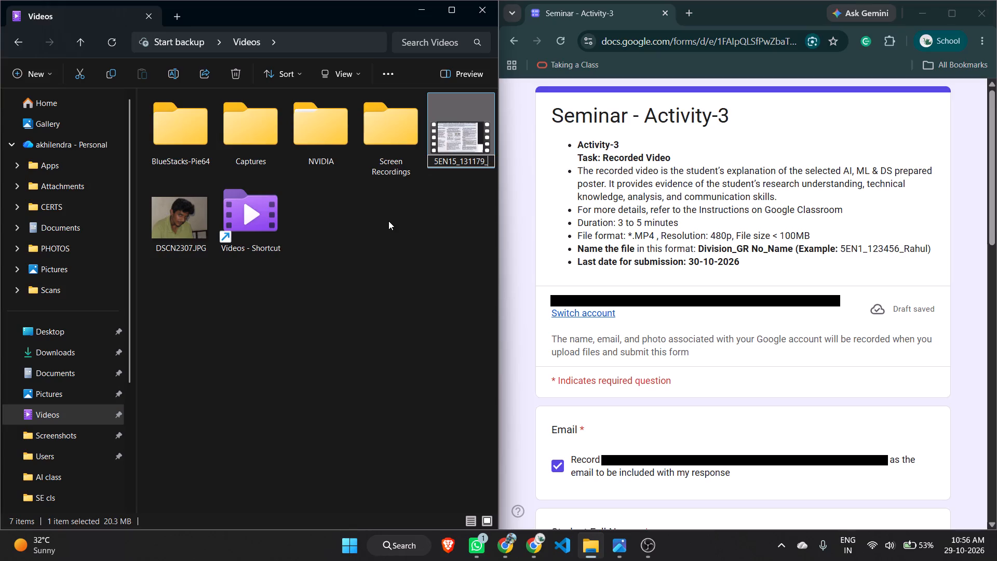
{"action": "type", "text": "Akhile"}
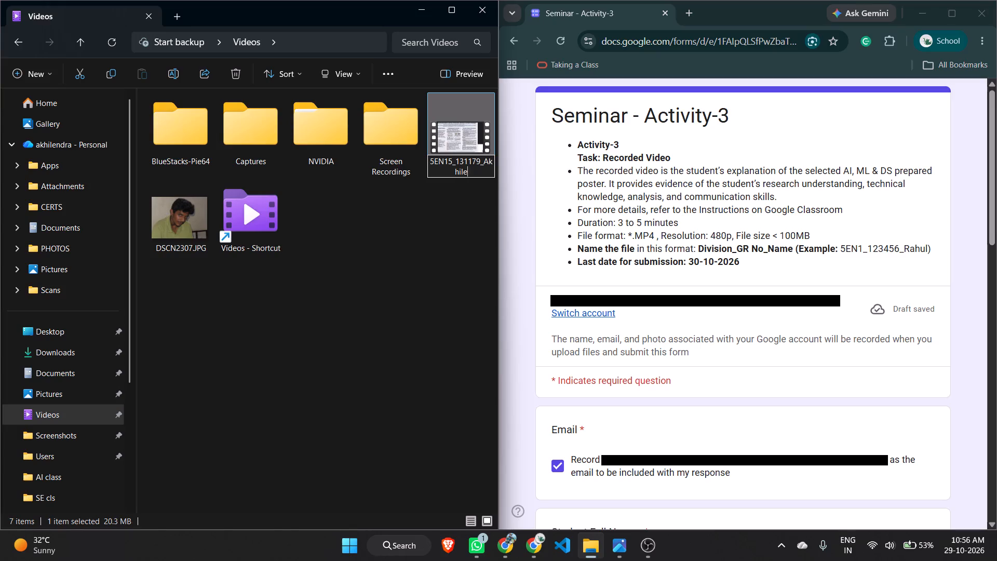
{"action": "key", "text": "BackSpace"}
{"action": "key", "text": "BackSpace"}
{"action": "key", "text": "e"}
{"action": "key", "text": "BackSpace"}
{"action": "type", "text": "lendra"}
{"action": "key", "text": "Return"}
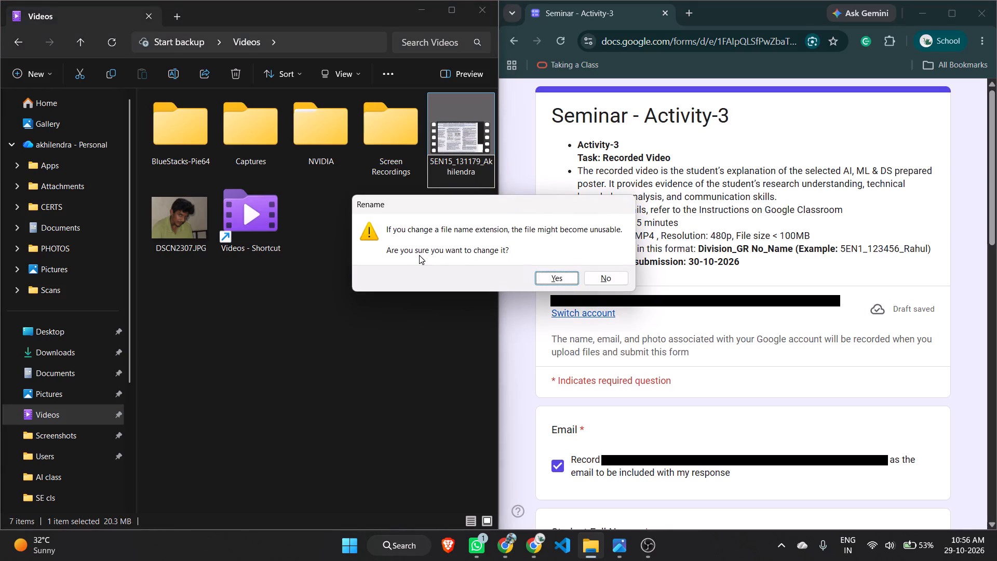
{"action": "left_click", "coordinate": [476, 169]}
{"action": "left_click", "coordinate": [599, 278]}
{"action": "left_click", "coordinate": [450, 162]}
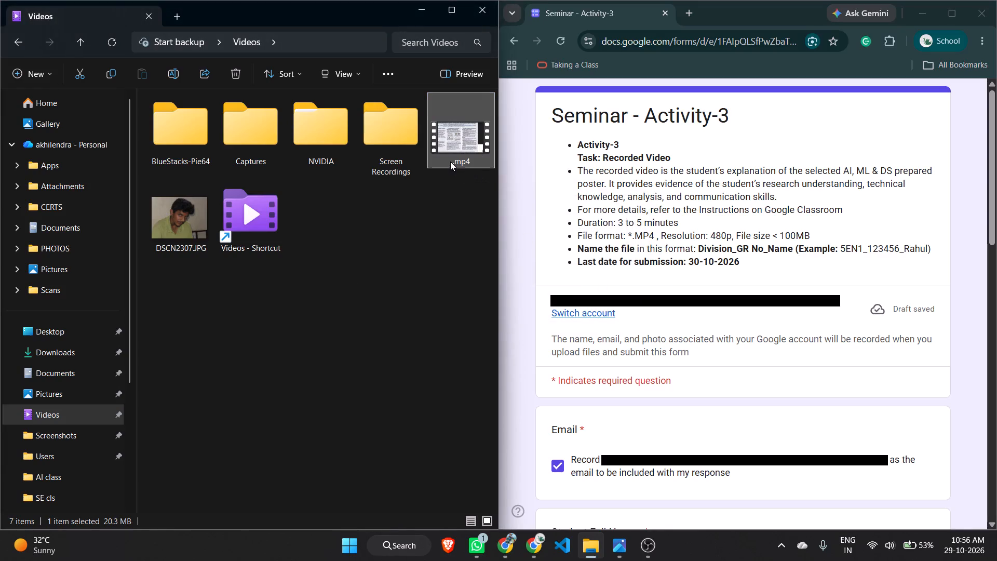
{"action": "left_click", "coordinate": [173, 76]}
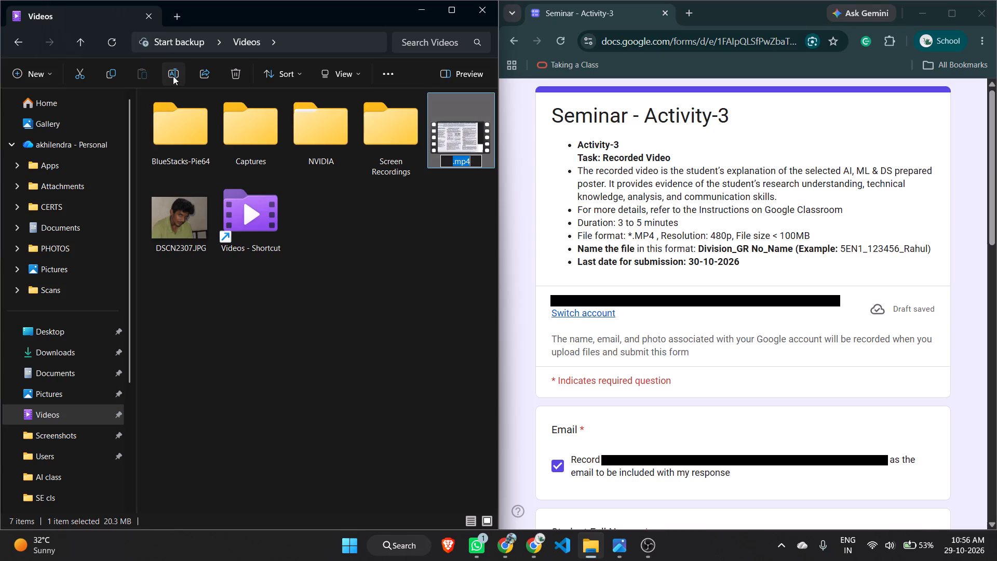
{"action": "left_click", "coordinate": [447, 163]}
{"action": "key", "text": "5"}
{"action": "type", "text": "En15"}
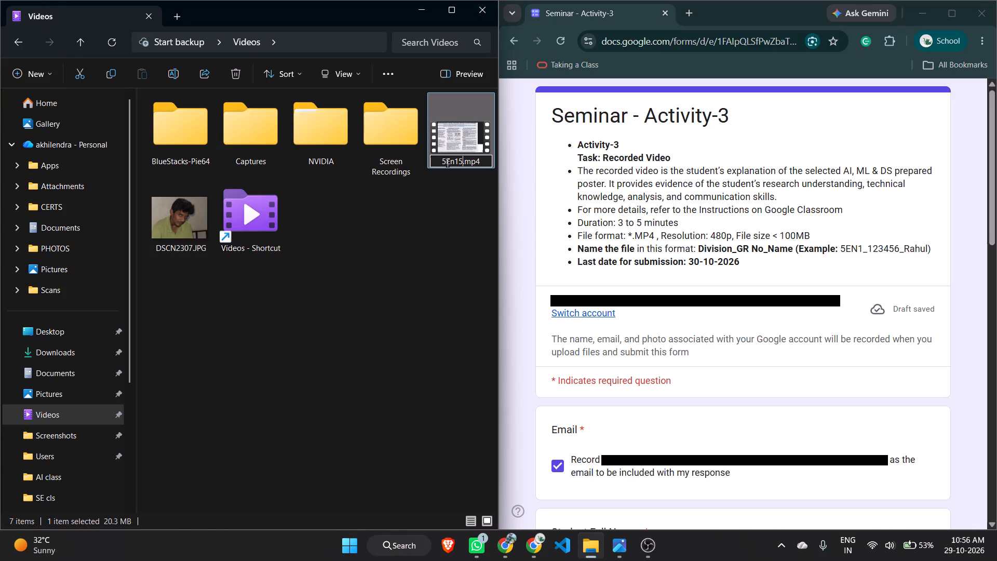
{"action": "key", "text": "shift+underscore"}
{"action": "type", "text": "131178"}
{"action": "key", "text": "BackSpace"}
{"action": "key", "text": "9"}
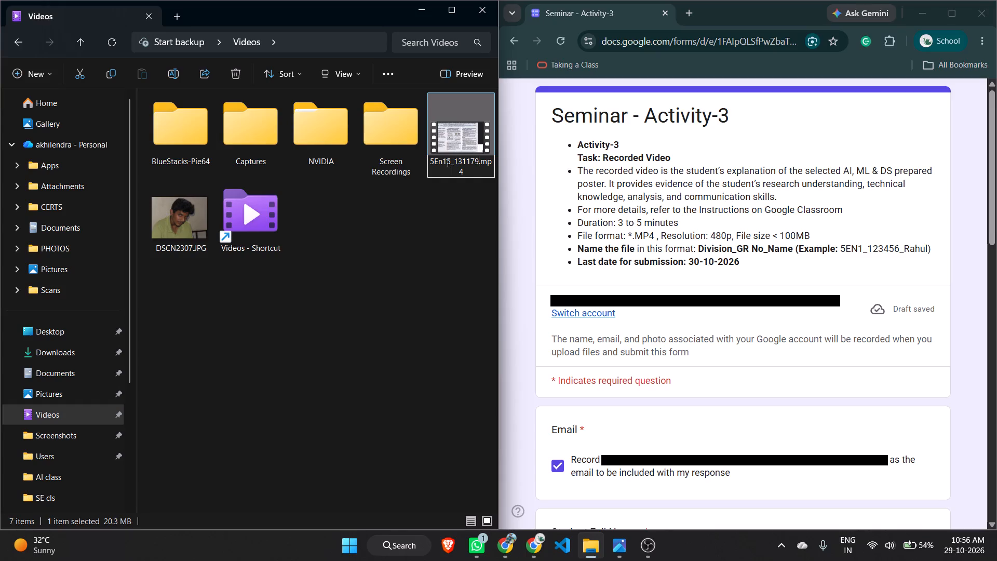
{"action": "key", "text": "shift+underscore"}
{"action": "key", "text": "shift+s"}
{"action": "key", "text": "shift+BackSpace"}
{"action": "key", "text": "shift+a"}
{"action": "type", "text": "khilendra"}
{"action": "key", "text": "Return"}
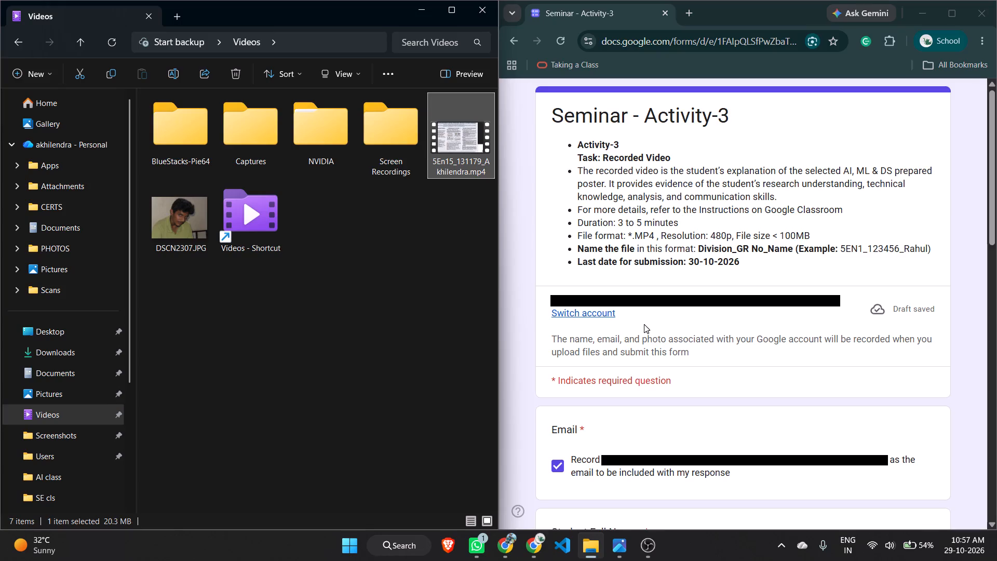
Fill in the student's full name, enrollment number and GR number in the Seminar - Activity-3 form in Chrome.
{"action": "scroll", "coordinate": [720, 320], "scroll_direction": "down", "scroll_amount": 2}
{"action": "scroll", "coordinate": [646, 404], "scroll_direction": "down", "scroll_amount": 2}
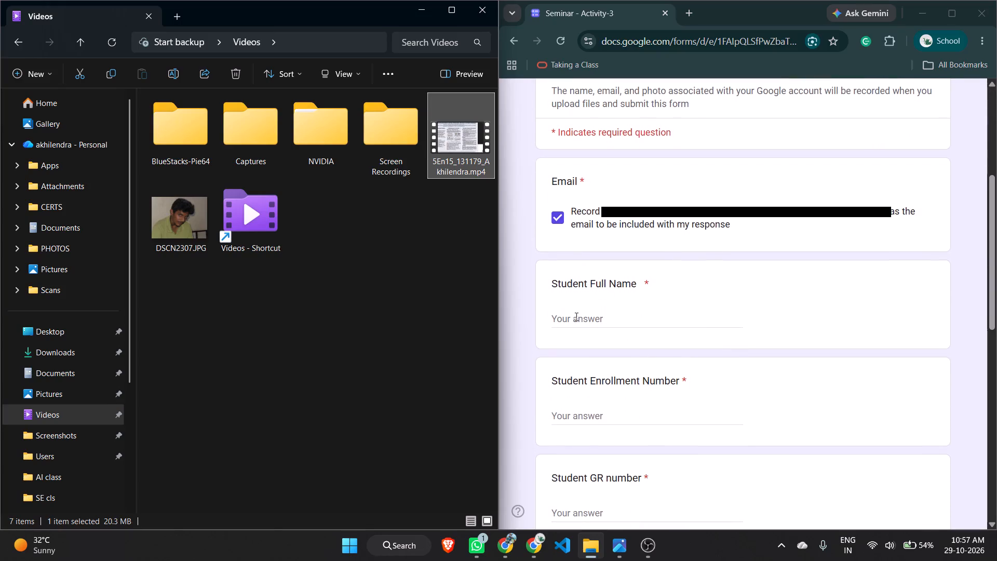
{"action": "left_click", "coordinate": [574, 317]}
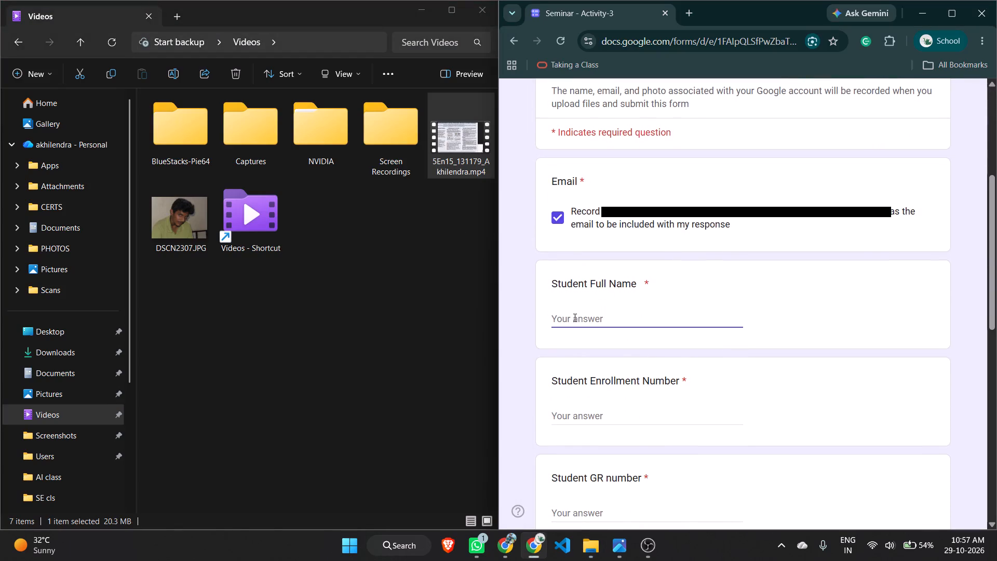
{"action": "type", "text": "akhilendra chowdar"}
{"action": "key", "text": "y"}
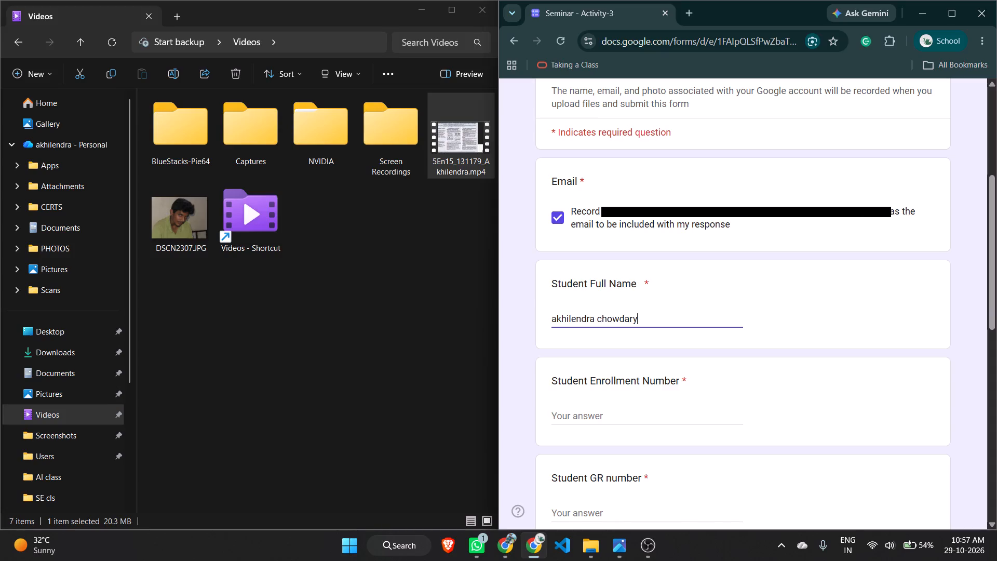
{"action": "left_click", "coordinate": [572, 412]}
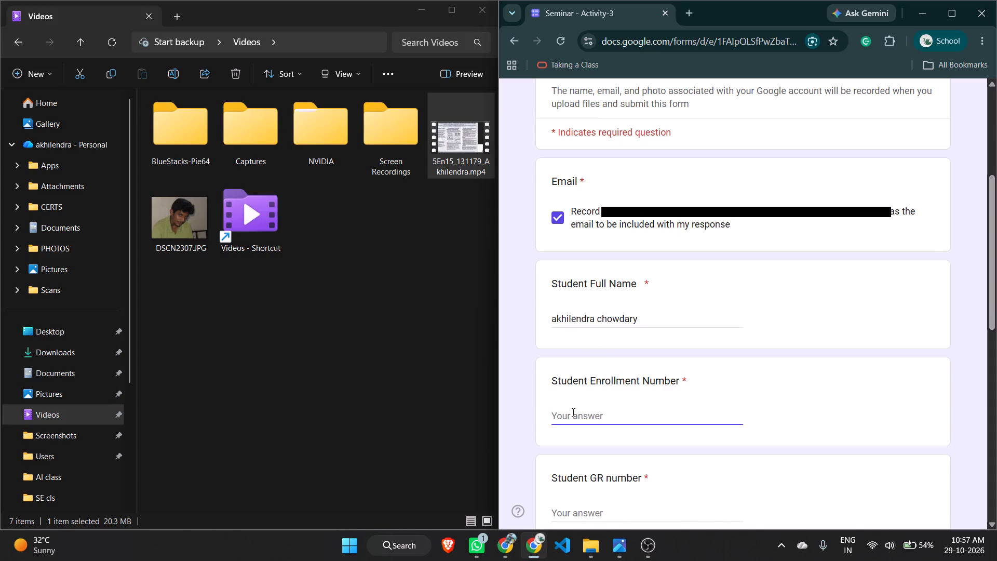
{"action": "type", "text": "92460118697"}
{"action": "scroll", "coordinate": [728, 504], "scroll_direction": "down", "scroll_amount": 3}
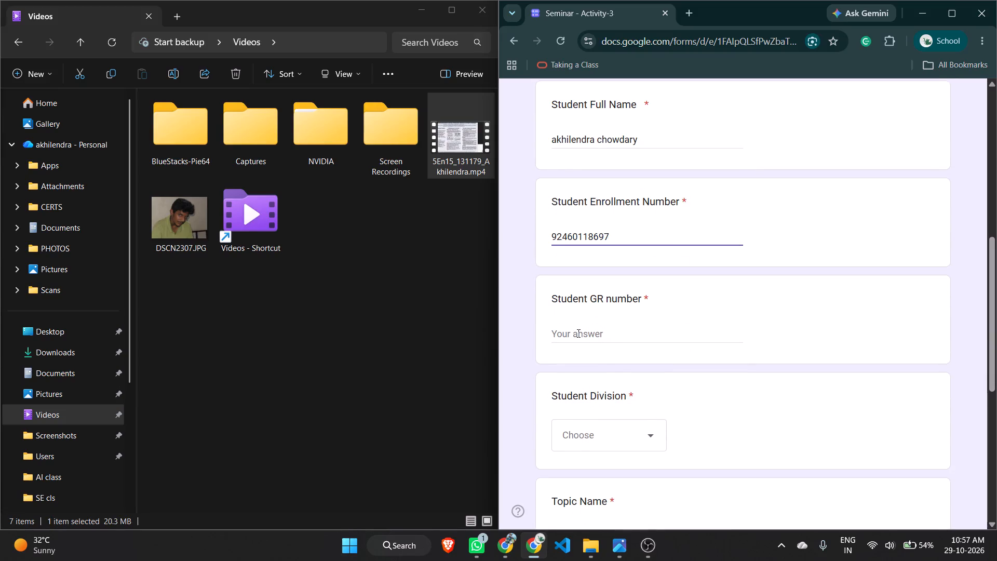
{"action": "left_click", "coordinate": [577, 333]}
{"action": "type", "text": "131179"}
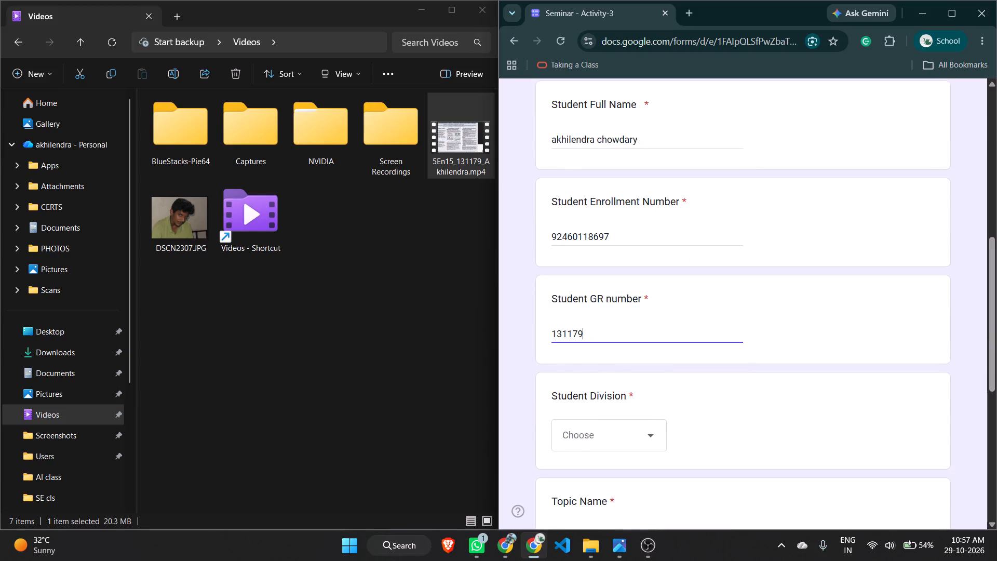
Set the Student Division to 5EN15.
{"action": "left_click", "coordinate": [598, 439]}
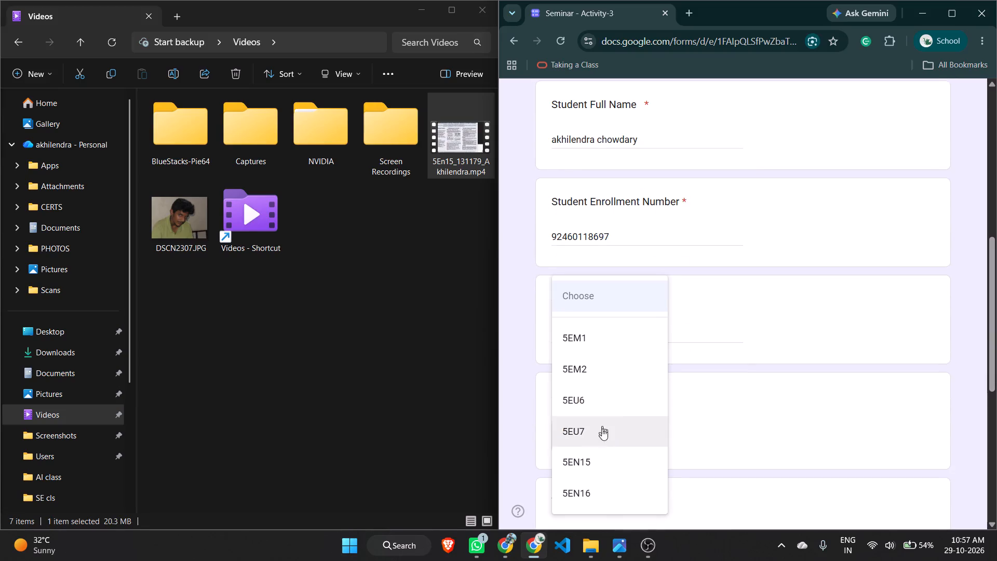
{"action": "left_click", "coordinate": [597, 451]}
Open seminarposter.png from the Desktop folder to check the poster's title for the Topic Name answer, and minimize the image viewer.
{"action": "scroll", "coordinate": [758, 426], "scroll_direction": "down", "scroll_amount": 2}
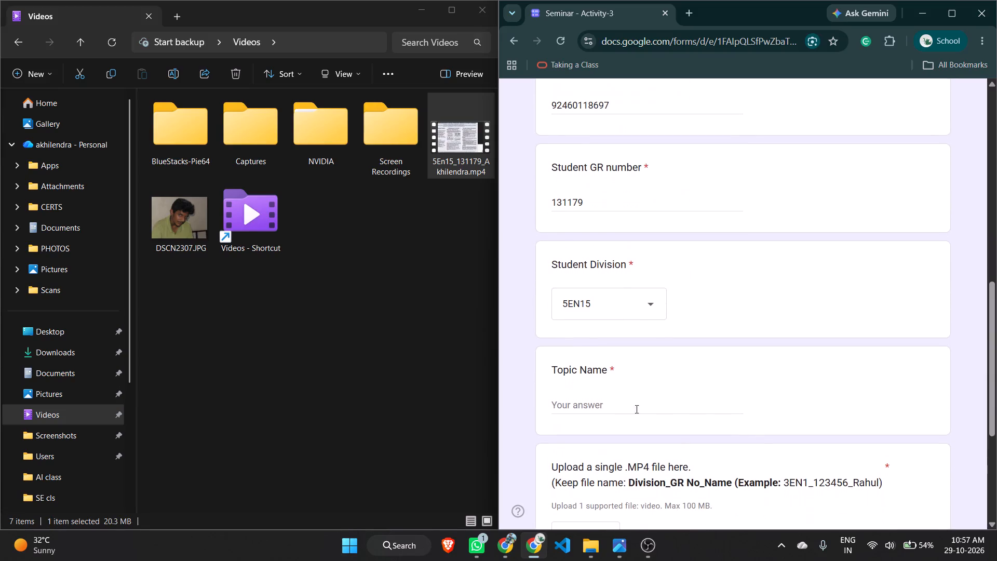
{"action": "left_click", "coordinate": [621, 411]}
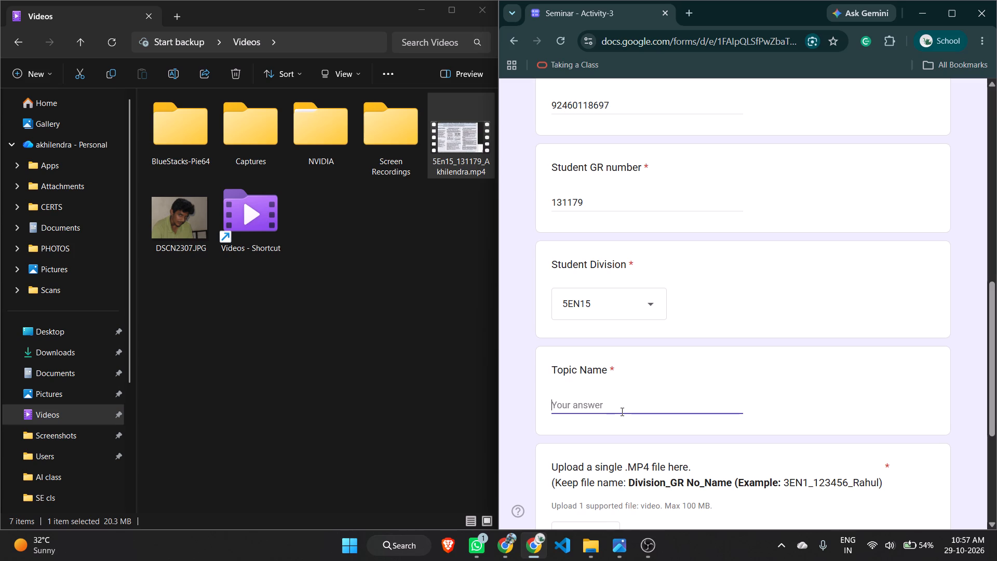
{"action": "left_click", "coordinate": [84, 327]}
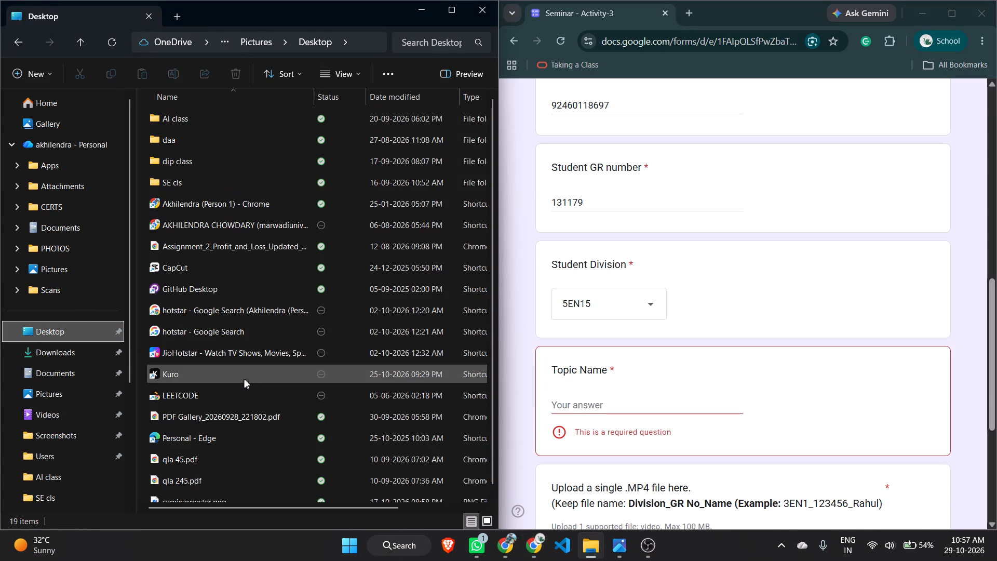
{"action": "scroll", "coordinate": [245, 381], "scroll_direction": "down", "scroll_amount": 9}
{"action": "triple_click", "coordinate": [226, 494]}
{"action": "left_click", "coordinate": [226, 494]}
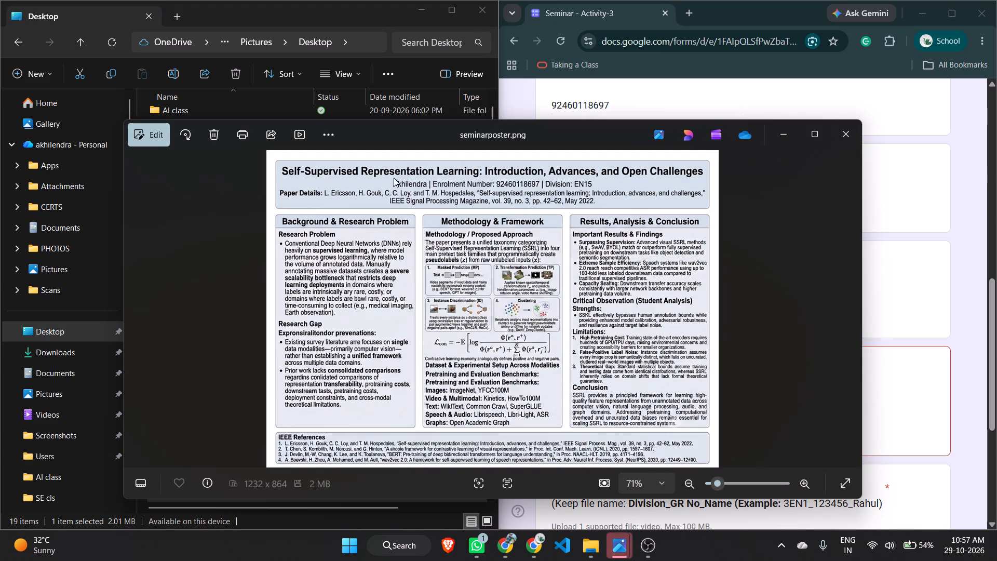
{"action": "left_click", "coordinate": [788, 133]}
Enter "self supervised learning" as the Topic Name in the form.
{"action": "left_click", "coordinate": [617, 408]}
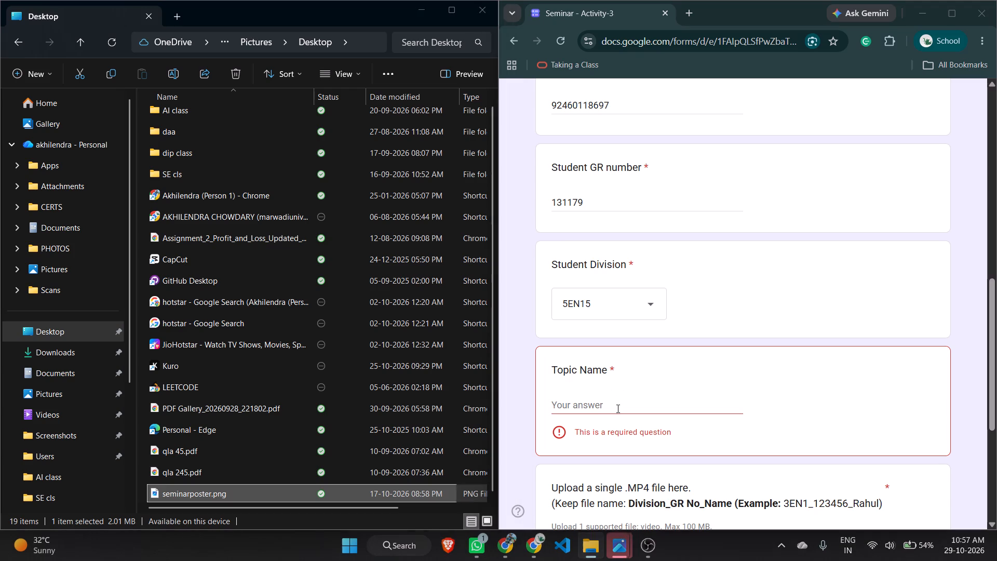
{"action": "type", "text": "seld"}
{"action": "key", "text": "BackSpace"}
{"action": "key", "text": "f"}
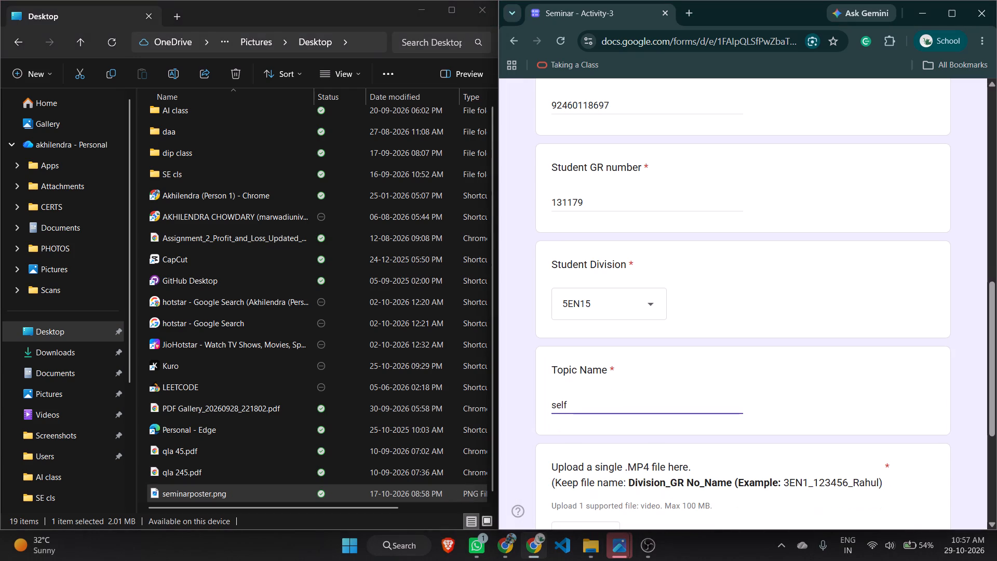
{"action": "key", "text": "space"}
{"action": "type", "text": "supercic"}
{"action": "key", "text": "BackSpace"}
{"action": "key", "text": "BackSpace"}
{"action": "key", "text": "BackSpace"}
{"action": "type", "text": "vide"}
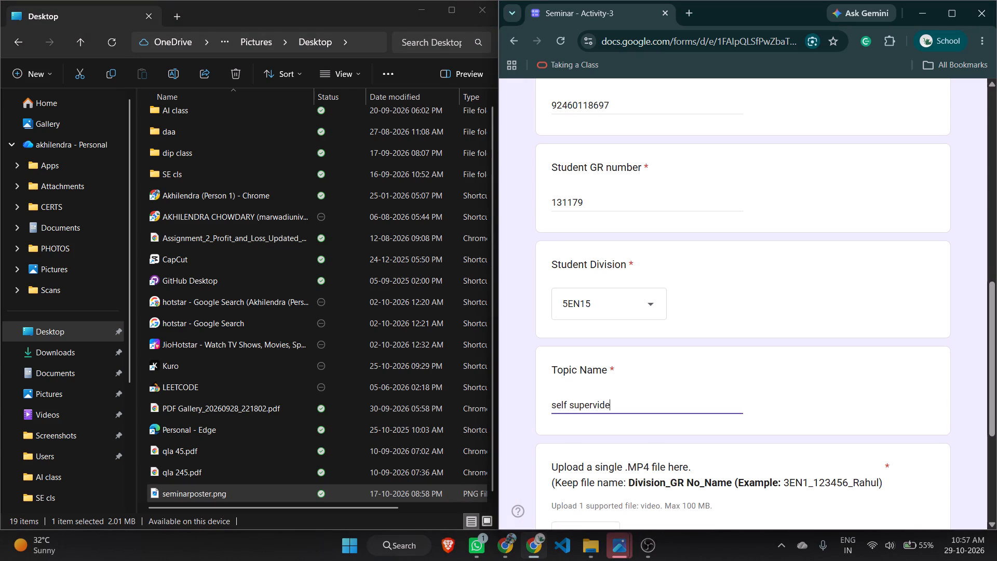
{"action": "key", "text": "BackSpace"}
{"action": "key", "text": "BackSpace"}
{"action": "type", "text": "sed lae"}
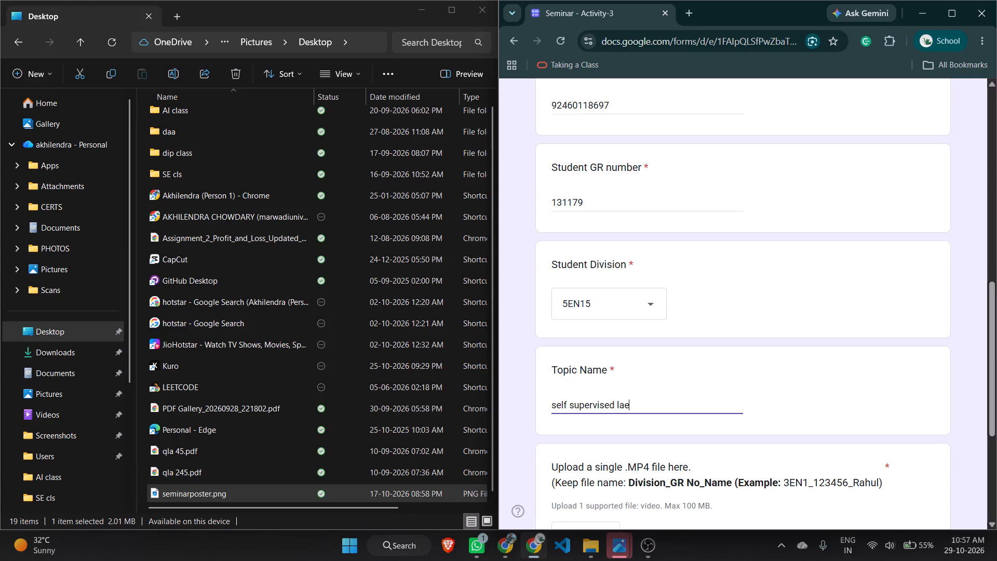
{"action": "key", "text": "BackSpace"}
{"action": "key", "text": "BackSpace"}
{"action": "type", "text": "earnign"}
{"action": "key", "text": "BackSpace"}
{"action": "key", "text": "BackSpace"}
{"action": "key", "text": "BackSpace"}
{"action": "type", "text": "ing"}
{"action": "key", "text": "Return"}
Upload the renamed .mp4 recording from the Videos folder to the form's file upload question.
{"action": "scroll", "coordinate": [846, 398], "scroll_direction": "down", "scroll_amount": 3}
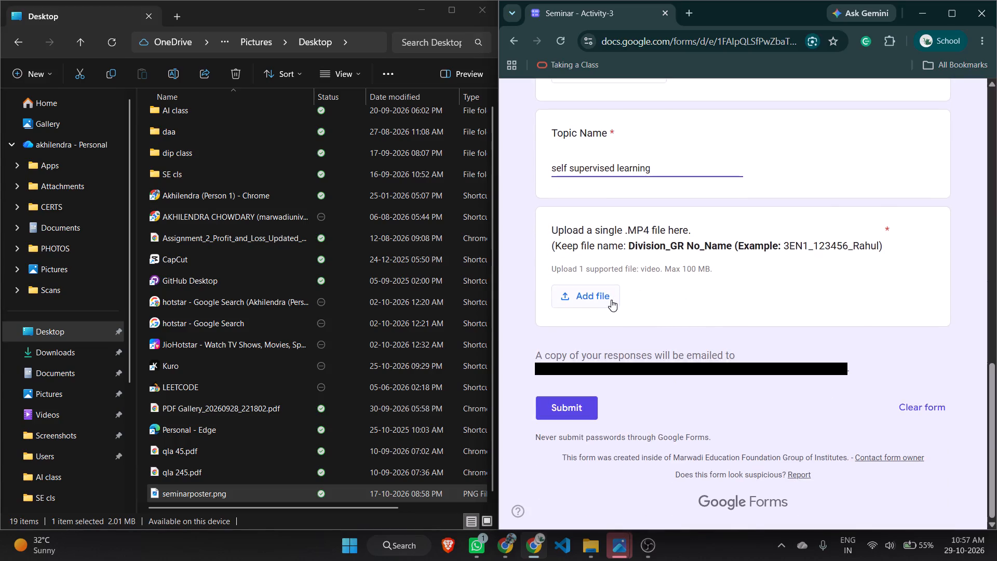
{"action": "left_click", "coordinate": [611, 301]}
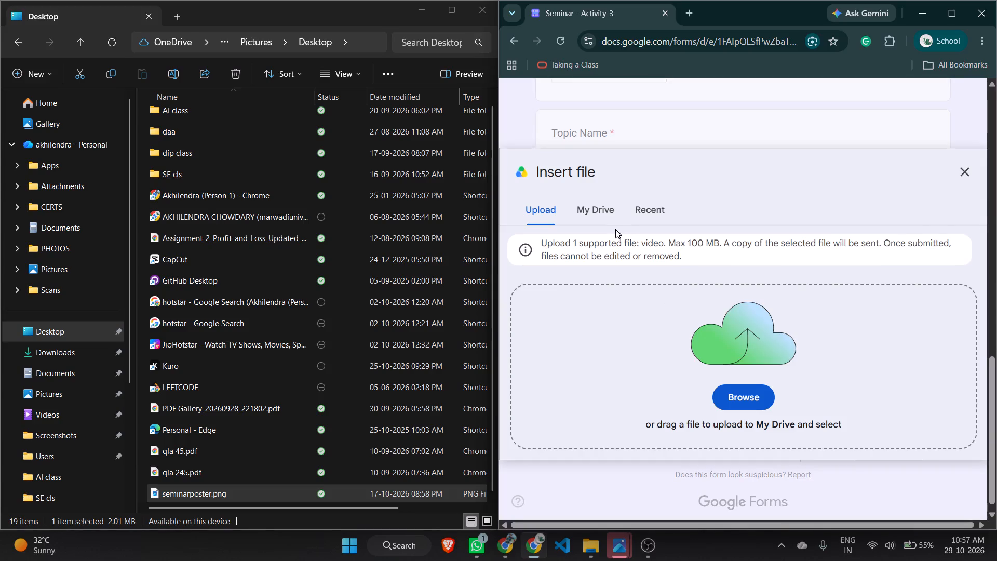
{"action": "left_click", "coordinate": [733, 393]}
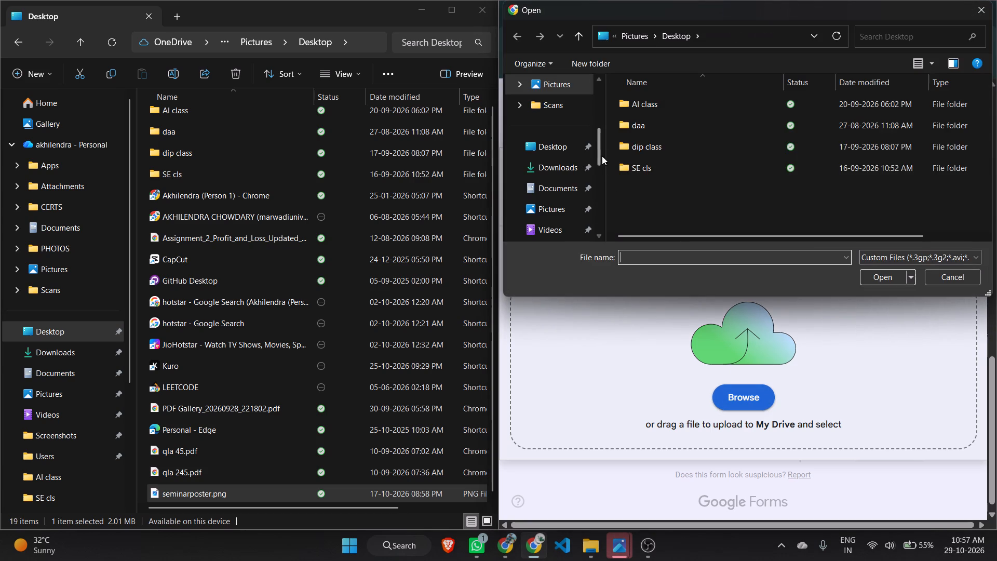
{"action": "left_click", "coordinate": [557, 223]}
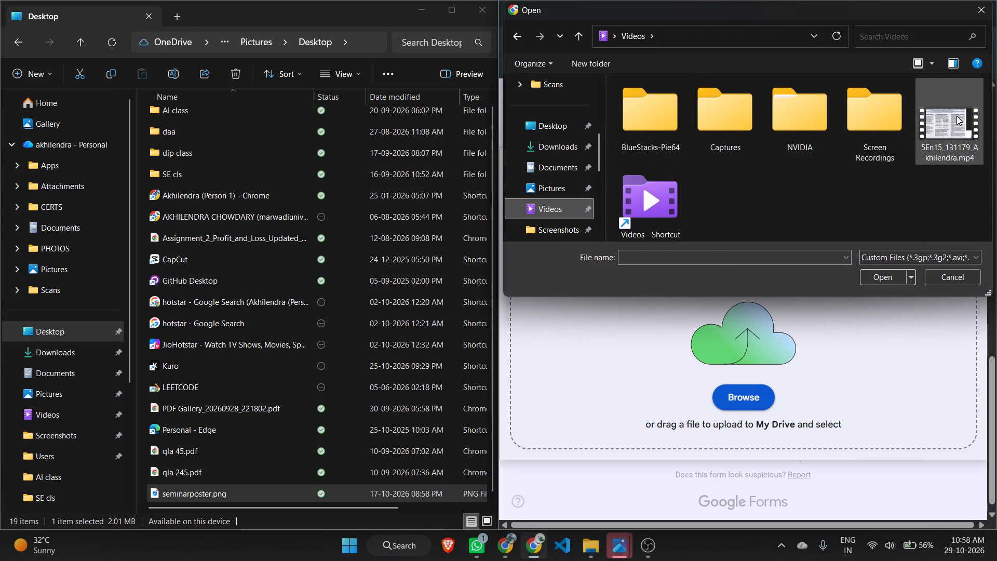
{"action": "left_click", "coordinate": [956, 116]}
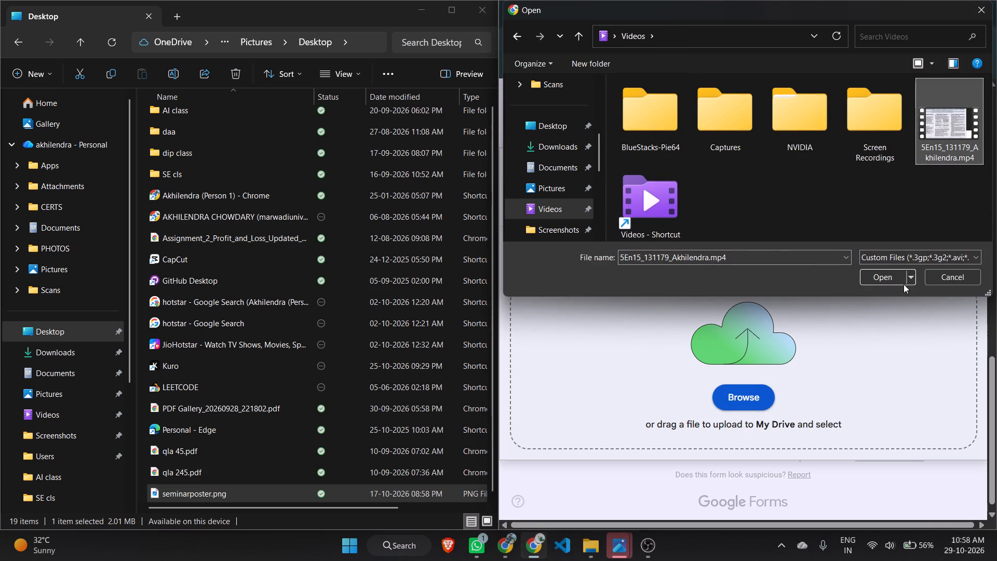
{"action": "left_click", "coordinate": [886, 277]}
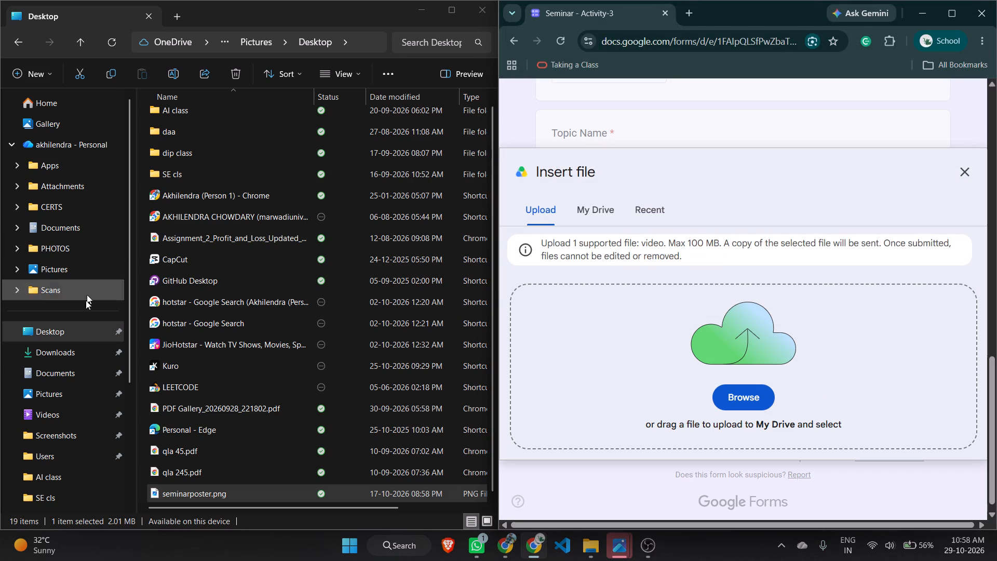
Switch File Explorer back to the Videos folder.
{"action": "left_click", "coordinate": [88, 406]}
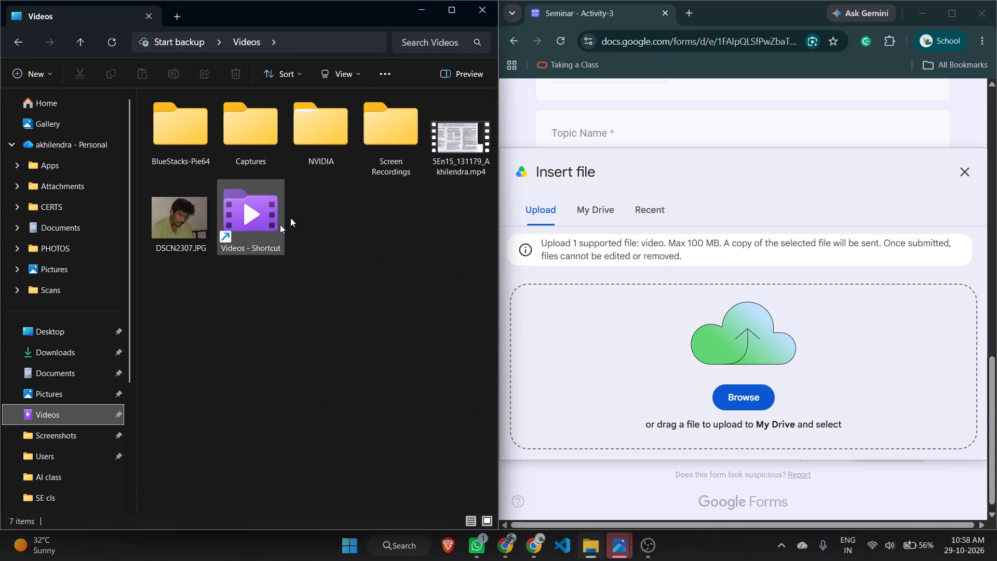
Check the file size of the renamed .mp4 recording in its Properties, and close the properties window.
{"action": "left_click", "coordinate": [440, 148]}
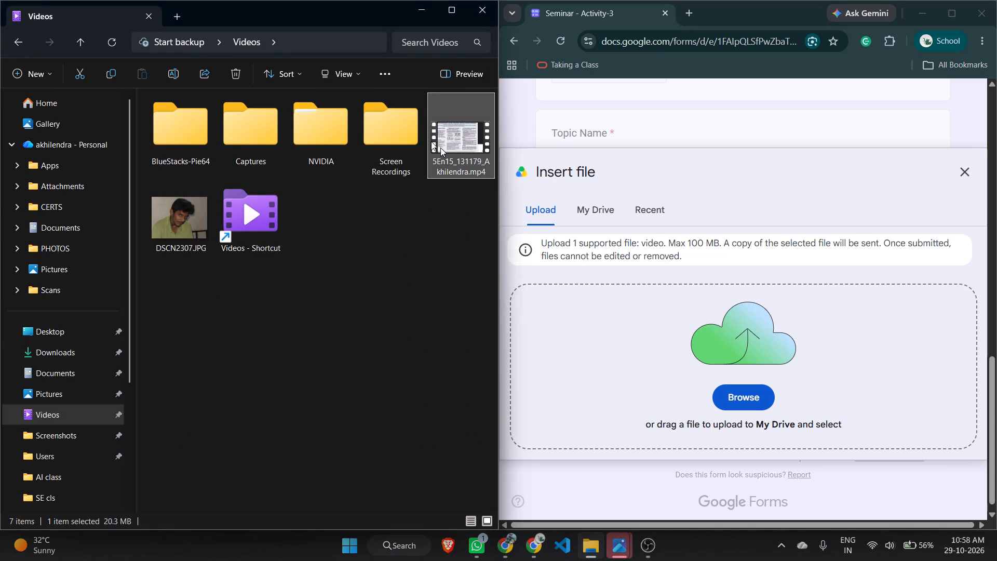
{"action": "left_click", "coordinate": [388, 72]}
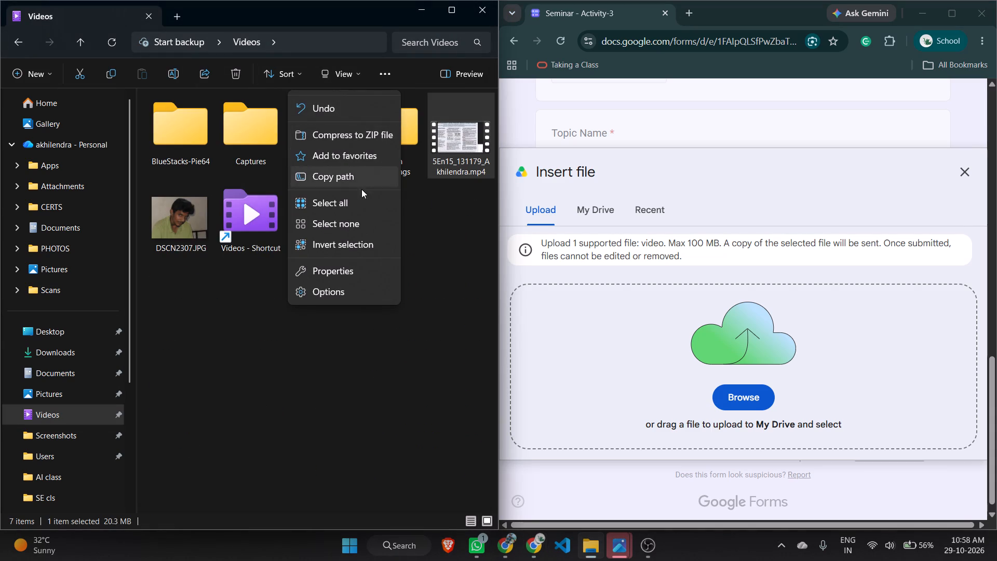
{"action": "left_click", "coordinate": [346, 267]}
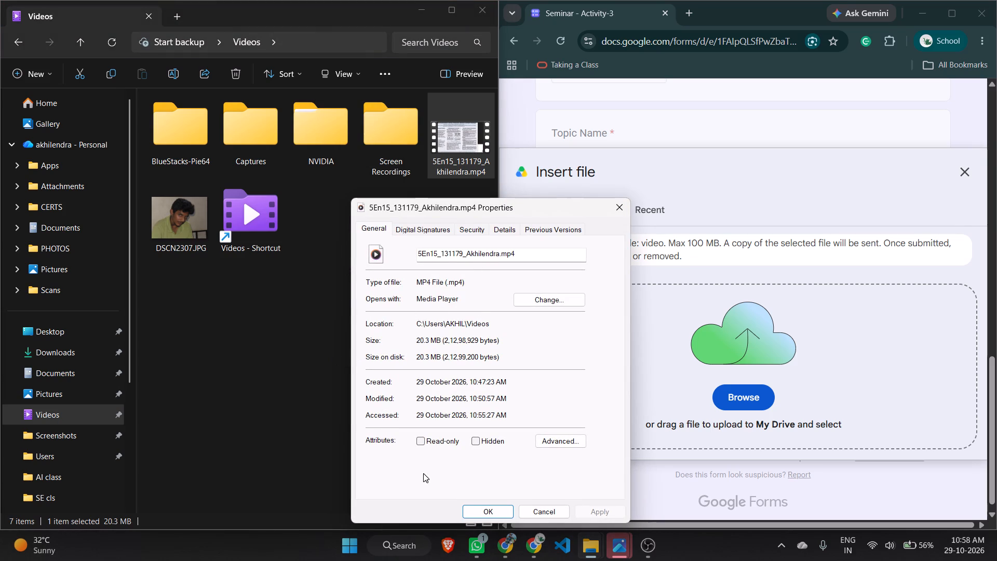
{"action": "left_click", "coordinate": [485, 511]}
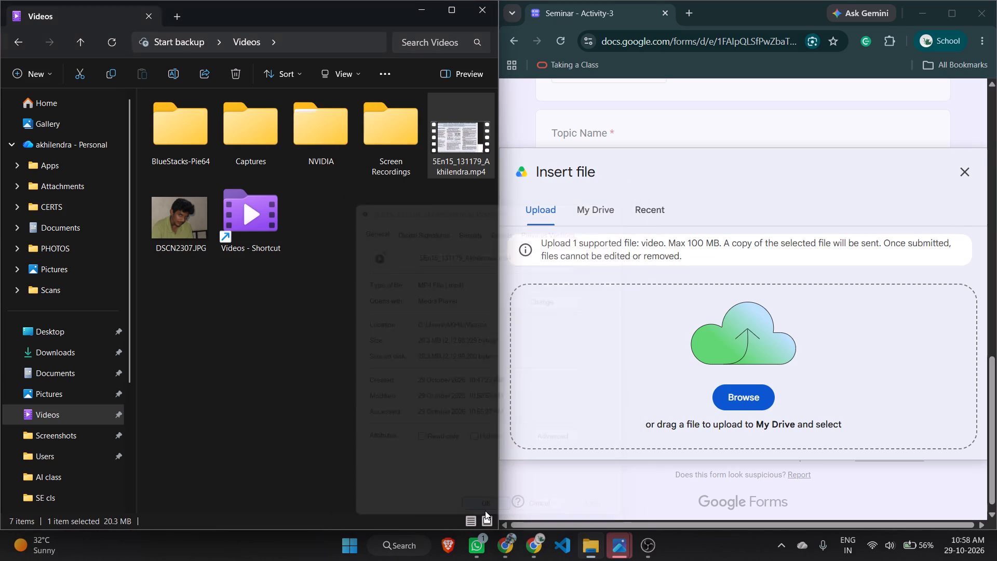
Upload the renamed .mp4 recording from the Videos folder to the form's file upload question.
{"action": "left_click", "coordinate": [735, 395]}
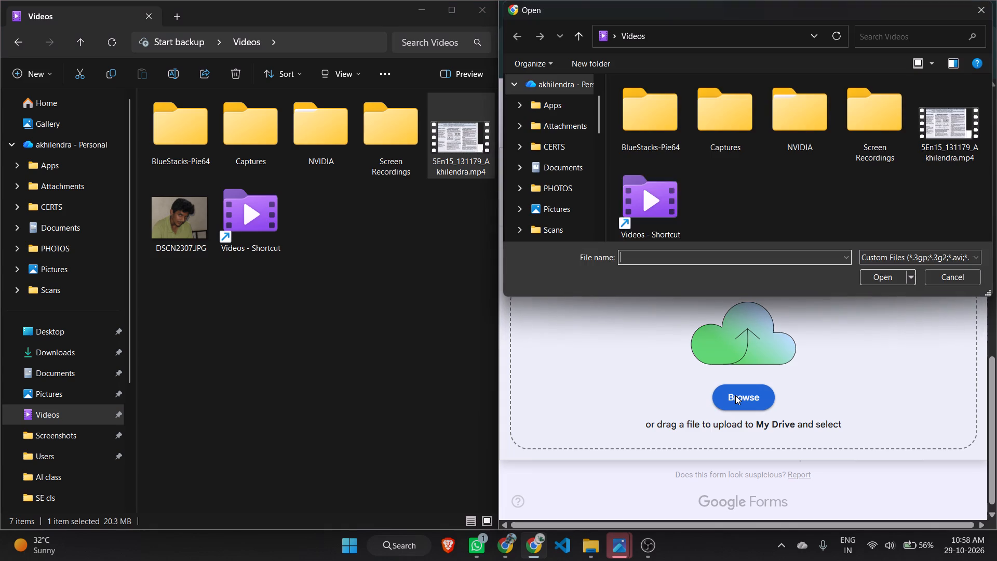
{"action": "left_click", "coordinate": [933, 122]}
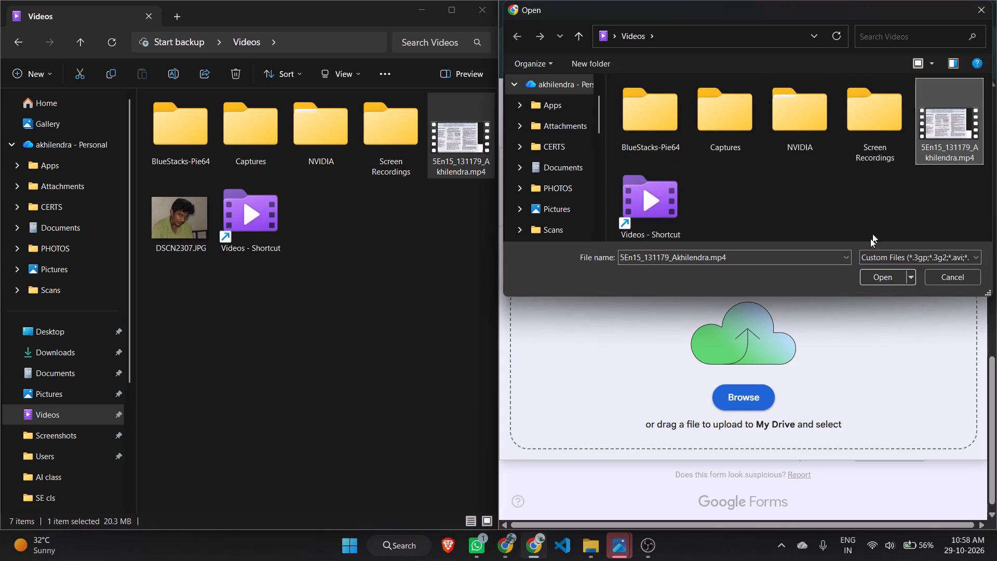
{"action": "left_click", "coordinate": [888, 275]}
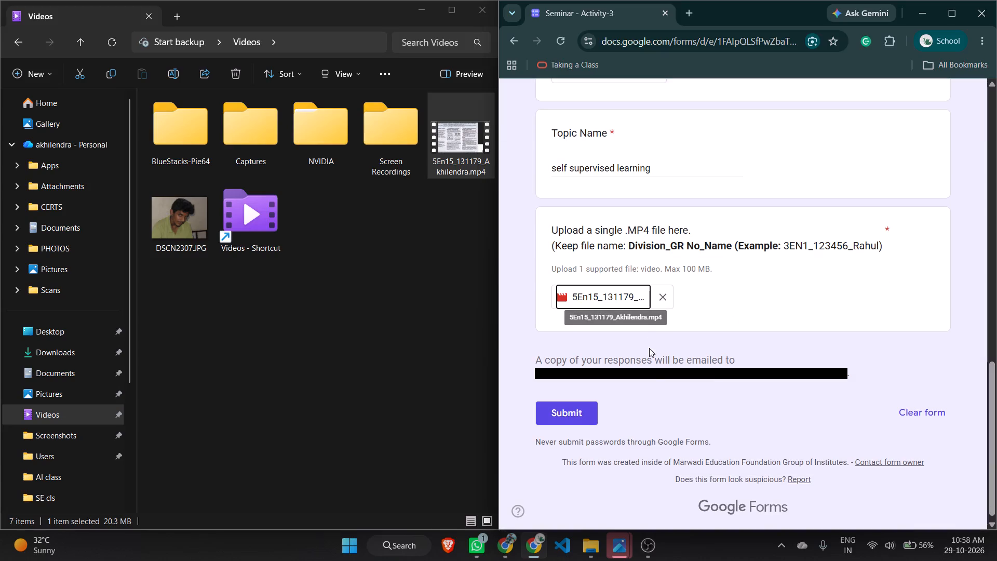
Submit the completed Seminar - Activity-3 form and look back over the entered answers.
{"action": "left_click", "coordinate": [570, 419]}
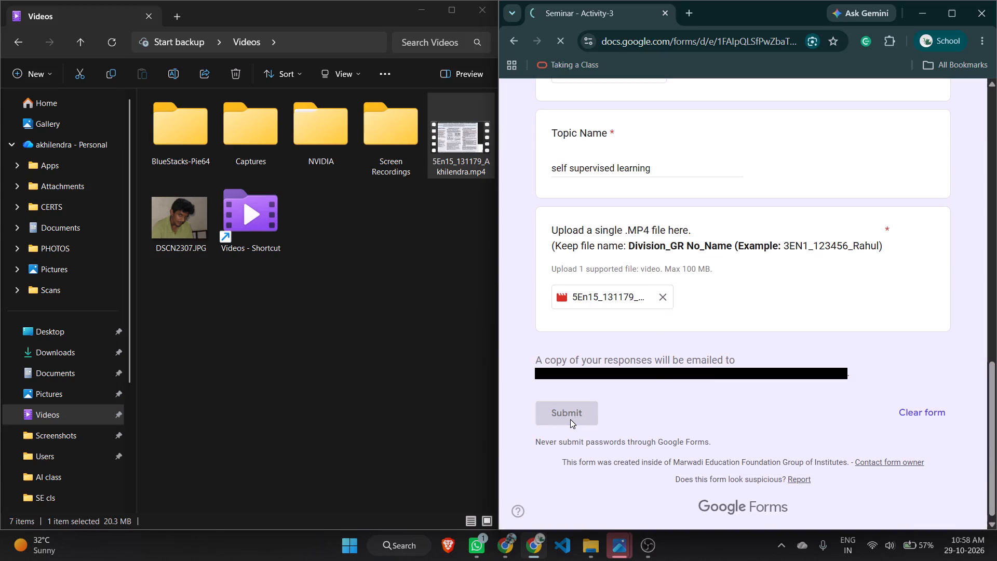
{"action": "scroll", "coordinate": [871, 318], "scroll_direction": "up", "scroll_amount": 9}
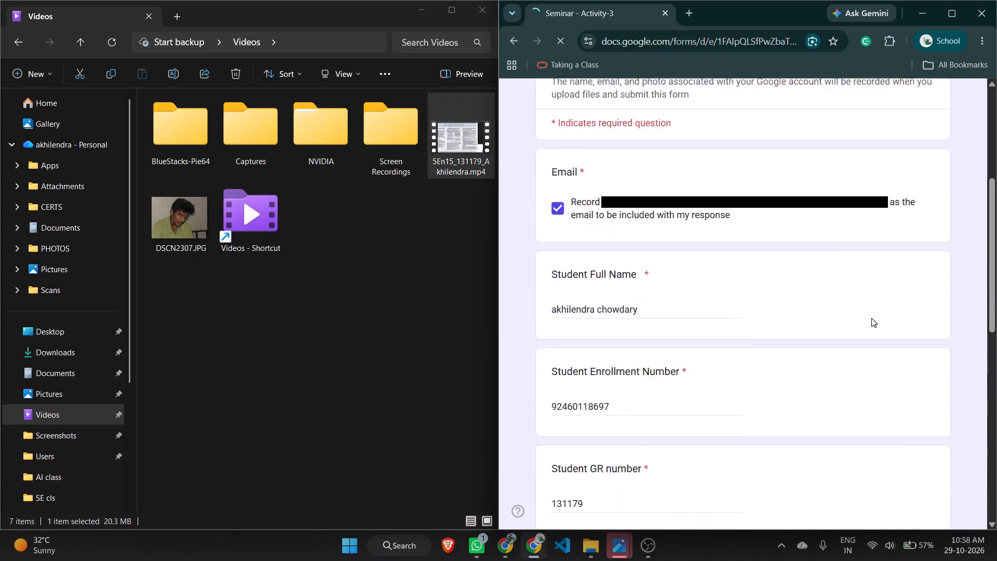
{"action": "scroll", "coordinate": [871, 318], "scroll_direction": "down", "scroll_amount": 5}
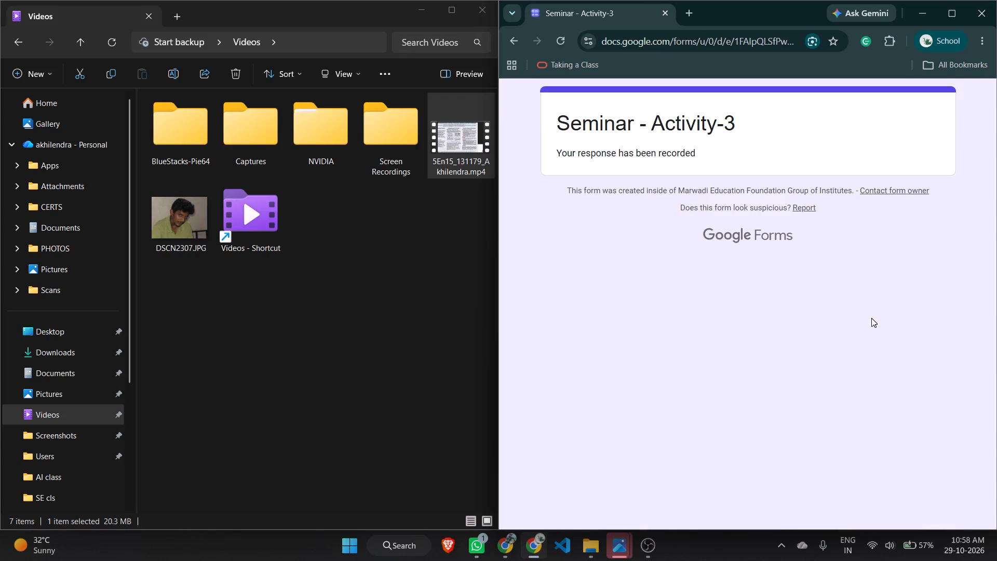
View the photo DSCN2307.JPG from the Videos folder and close both of its viewer windows.
{"action": "triple_click", "coordinate": [184, 215]}
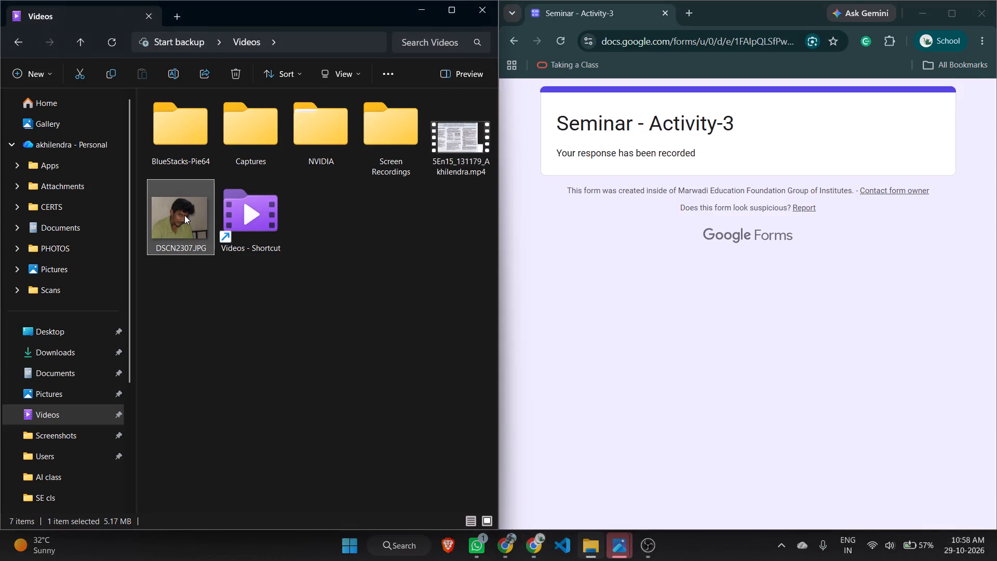
{"action": "left_click", "coordinate": [184, 215]}
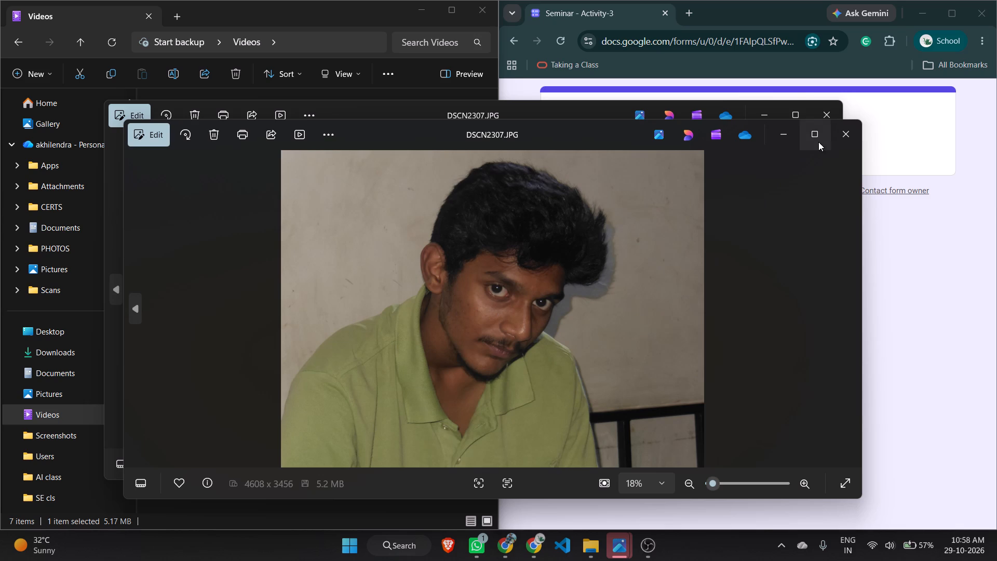
{"action": "left_click", "coordinate": [847, 118]}
{"action": "left_click", "coordinate": [469, 192]}
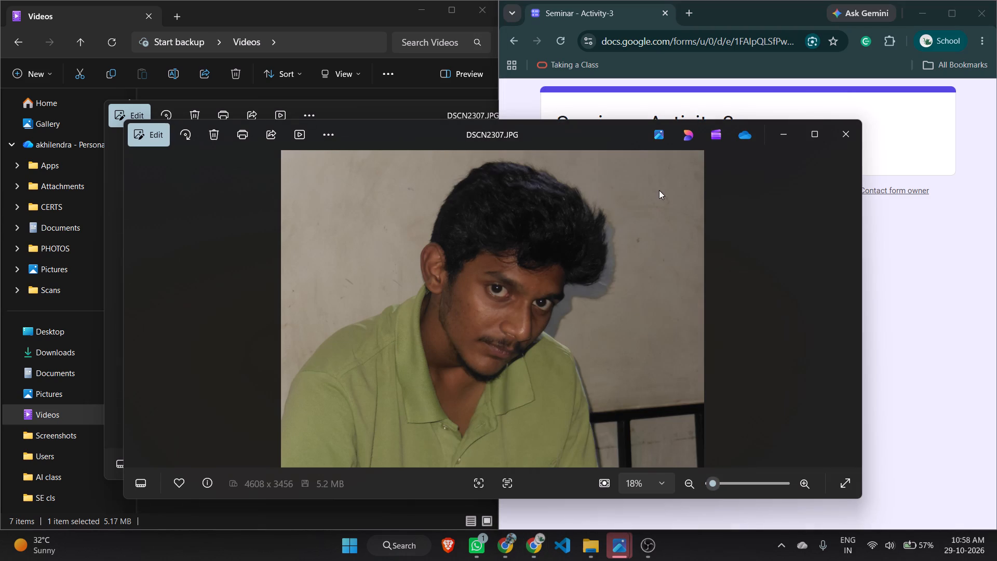
{"action": "left_click", "coordinate": [838, 134]}
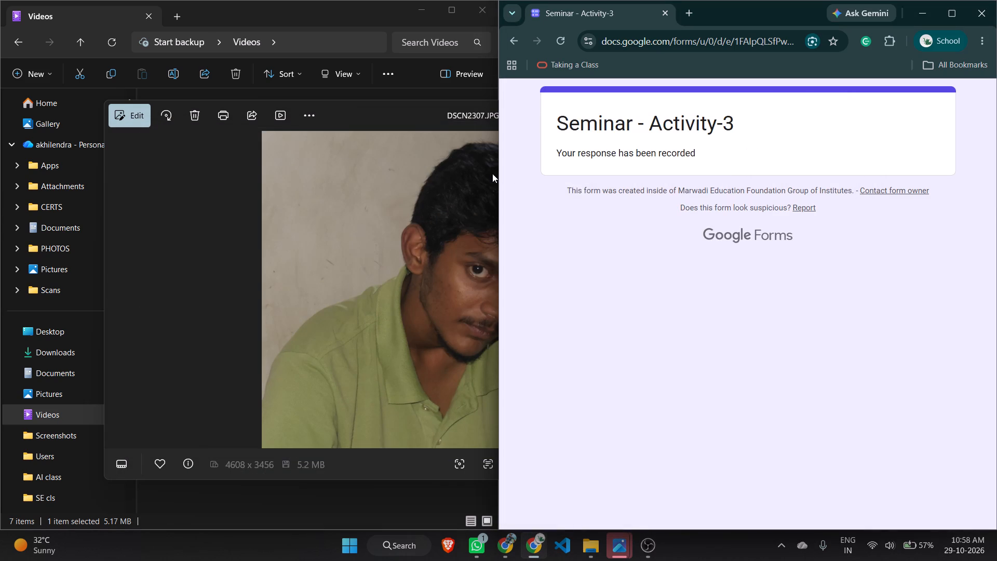
{"action": "left_click", "coordinate": [492, 171]}
{"action": "left_click", "coordinate": [838, 121]}
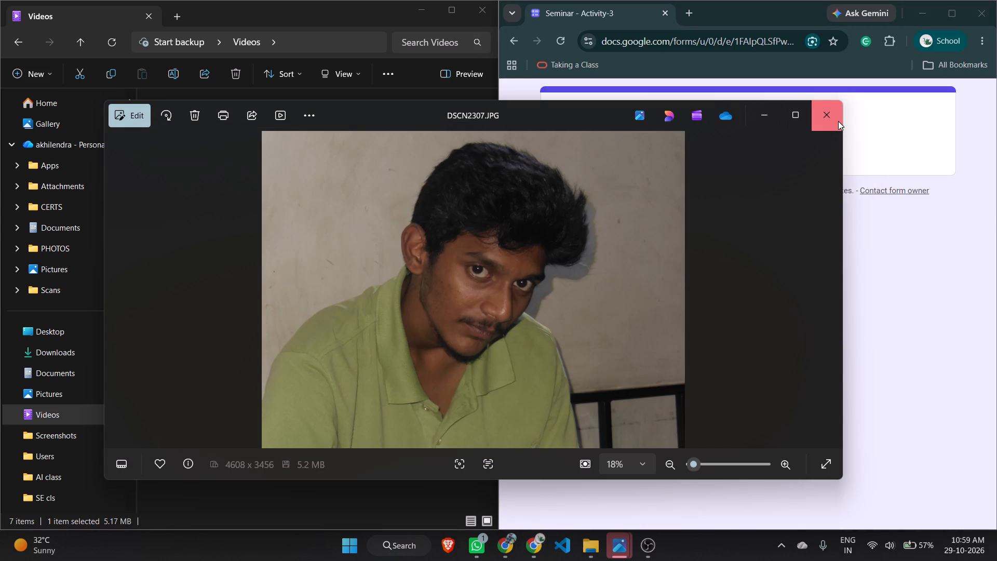
Close the browser window containing the submitted Seminar - Activity-3 form.
{"action": "left_click_drag", "start_coordinate": [996, 0], "coordinate": [980, 19]}
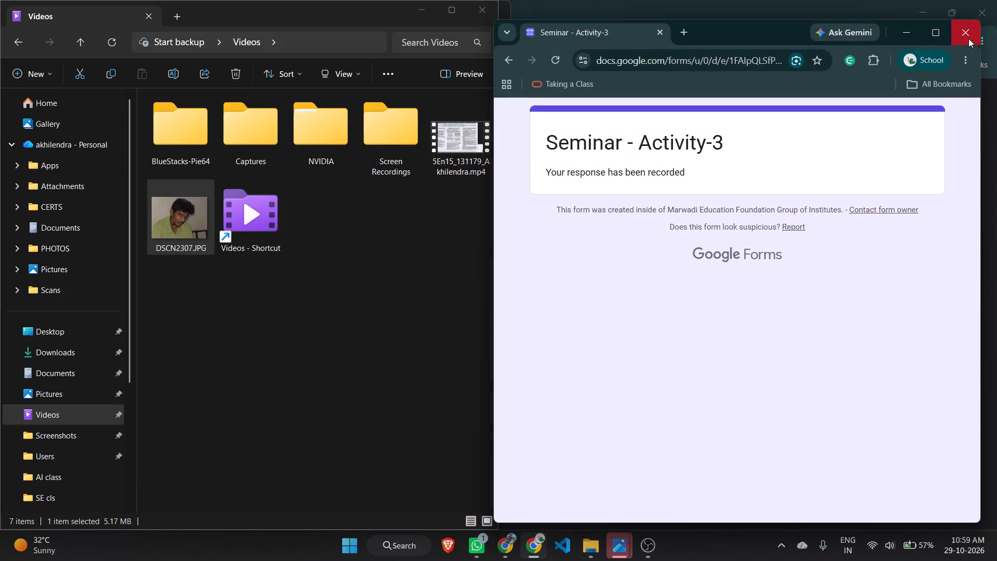
{"action": "left_click", "coordinate": [968, 35]}
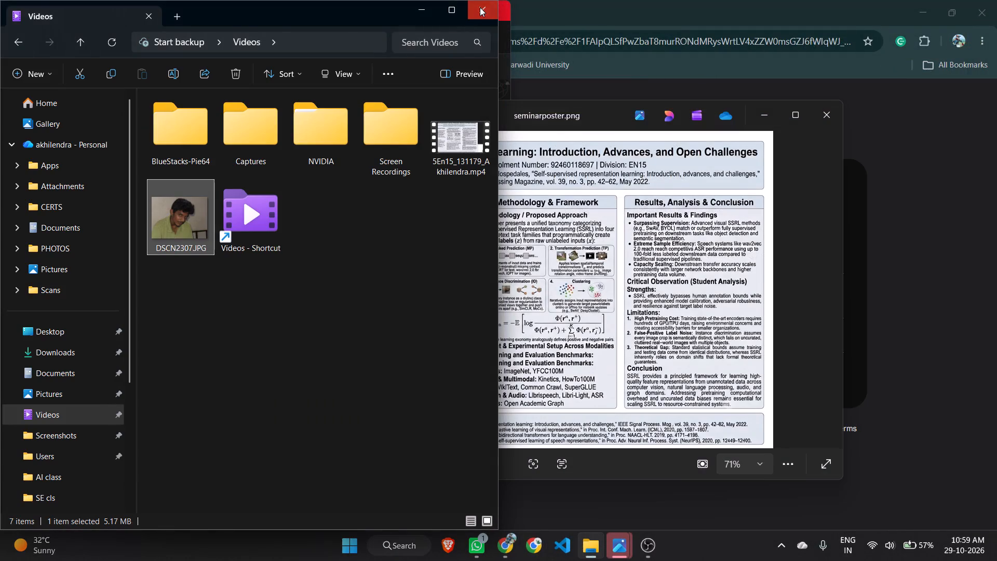
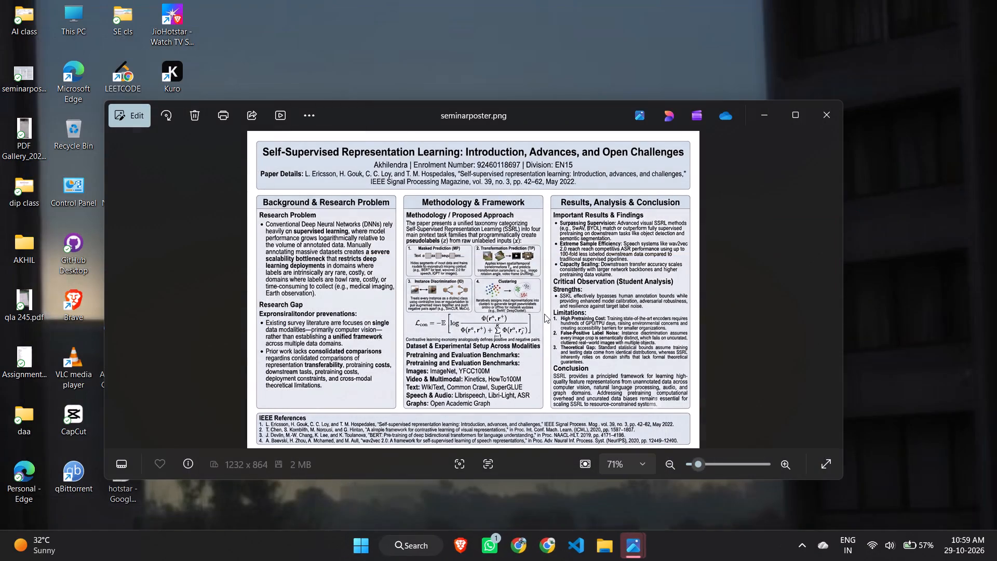
Close the photo viewer window showing seminarposter.png.
{"action": "left_click", "coordinate": [823, 123]}
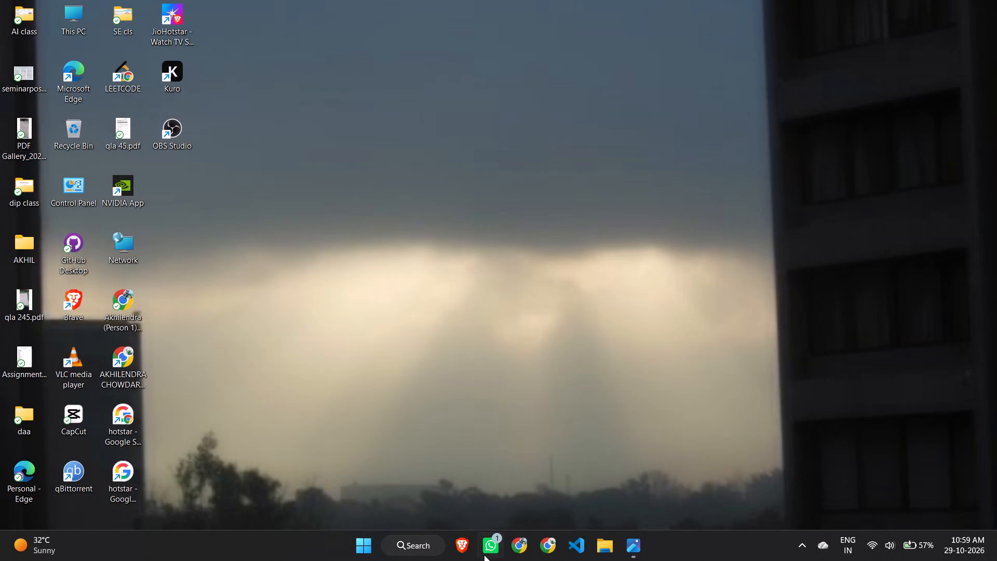
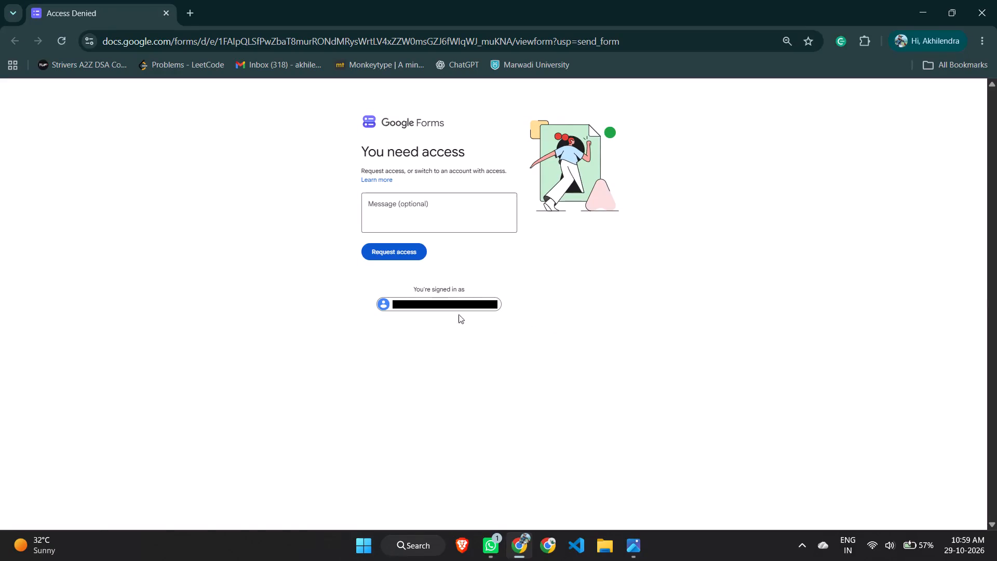
Bring up the school-profile browser window with the already submitted Google Form and close its form page.
{"action": "left_click", "coordinate": [544, 544]}
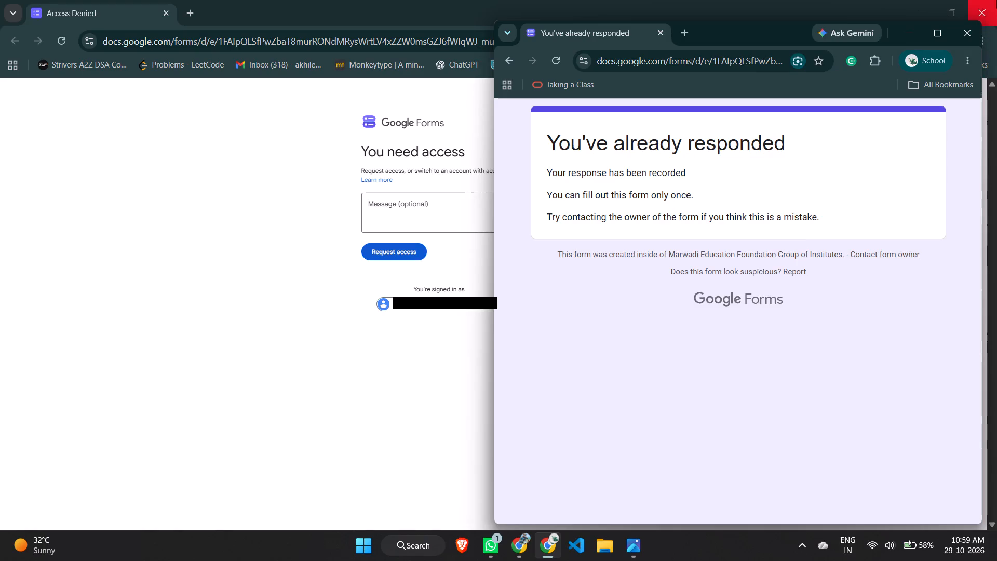
{"action": "key", "text": "ctrl+e"}
{"action": "key", "text": "ctrl+e"}
{"action": "key", "text": "ctrl+w"}
{"action": "key", "text": "ctrl+w"}
{"action": "key", "text": "ctrl+w"}
{"action": "key", "text": "ctrl+w"}
{"action": "key", "text": "ctrl+w"}
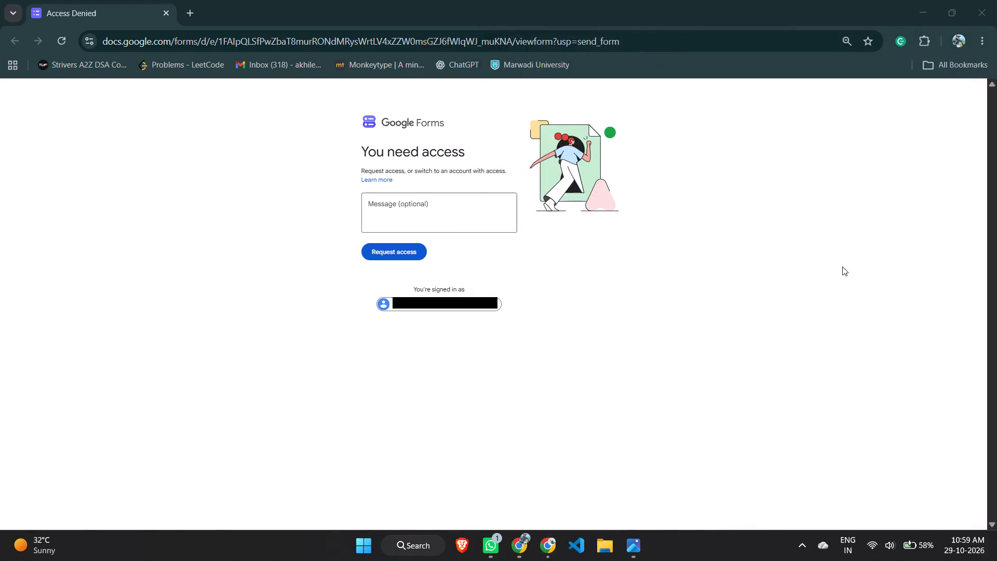
{"action": "key", "text": "ctrl+w"}
Close the remaining browser window showing the Google Forms Access Denied page.
{"action": "left_click", "coordinate": [996, 0]}
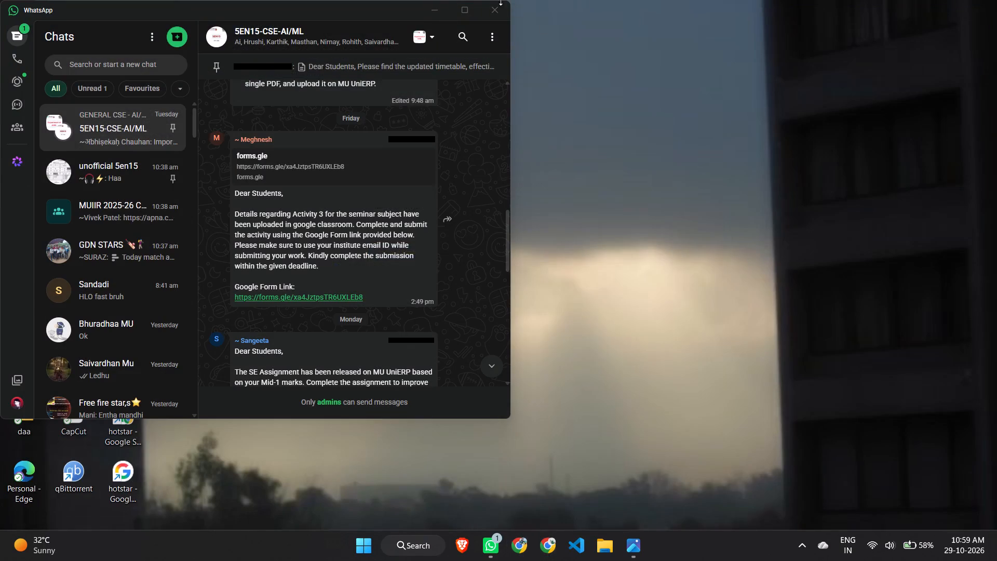